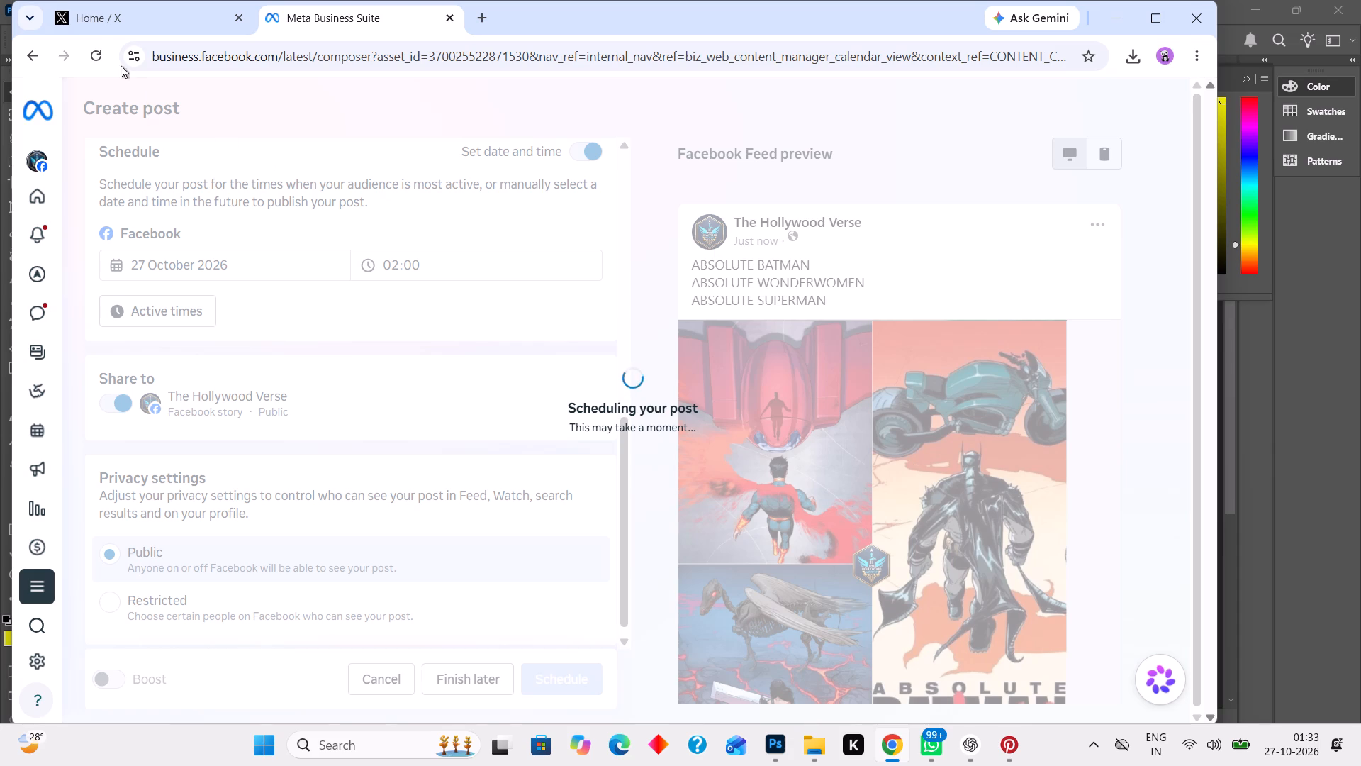
# Reload the Create post page while the Facebook post is still being scheduled.
pyautogui.click(105, 54)
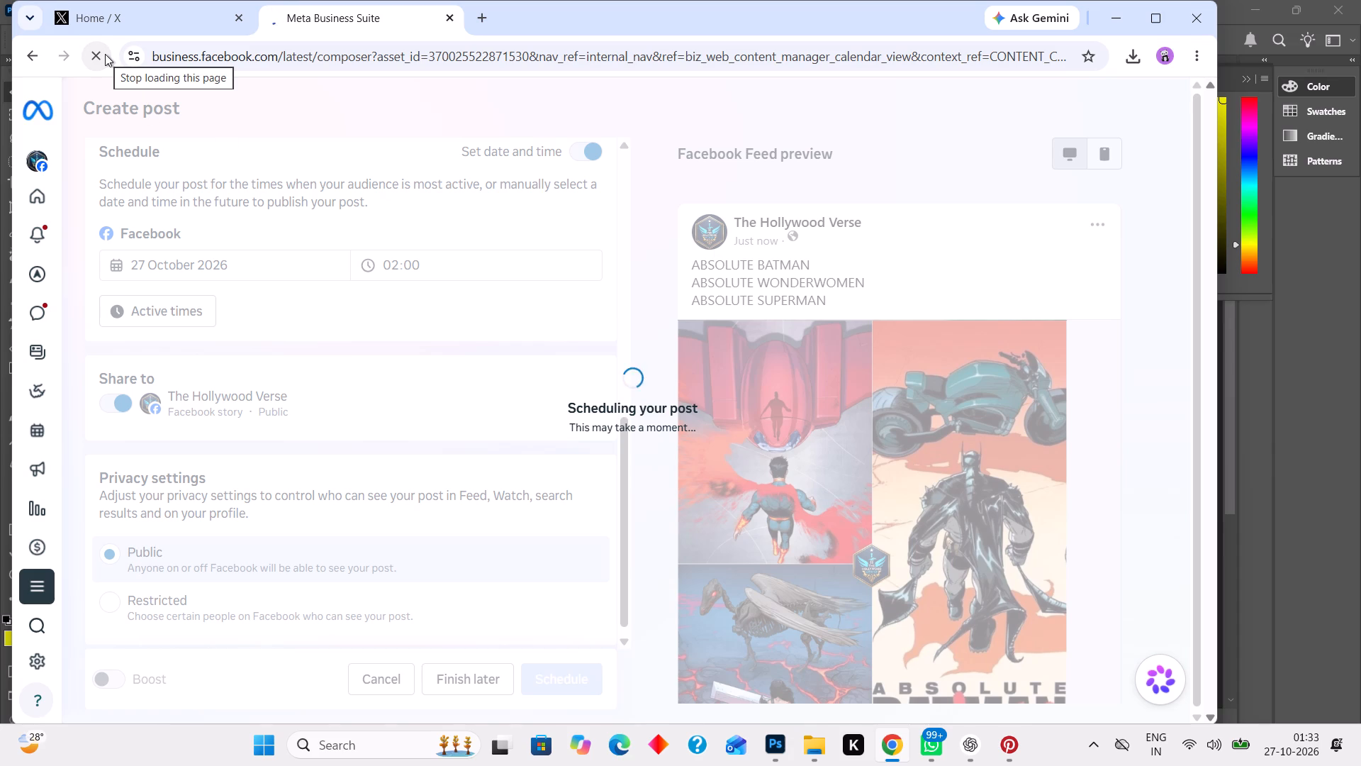
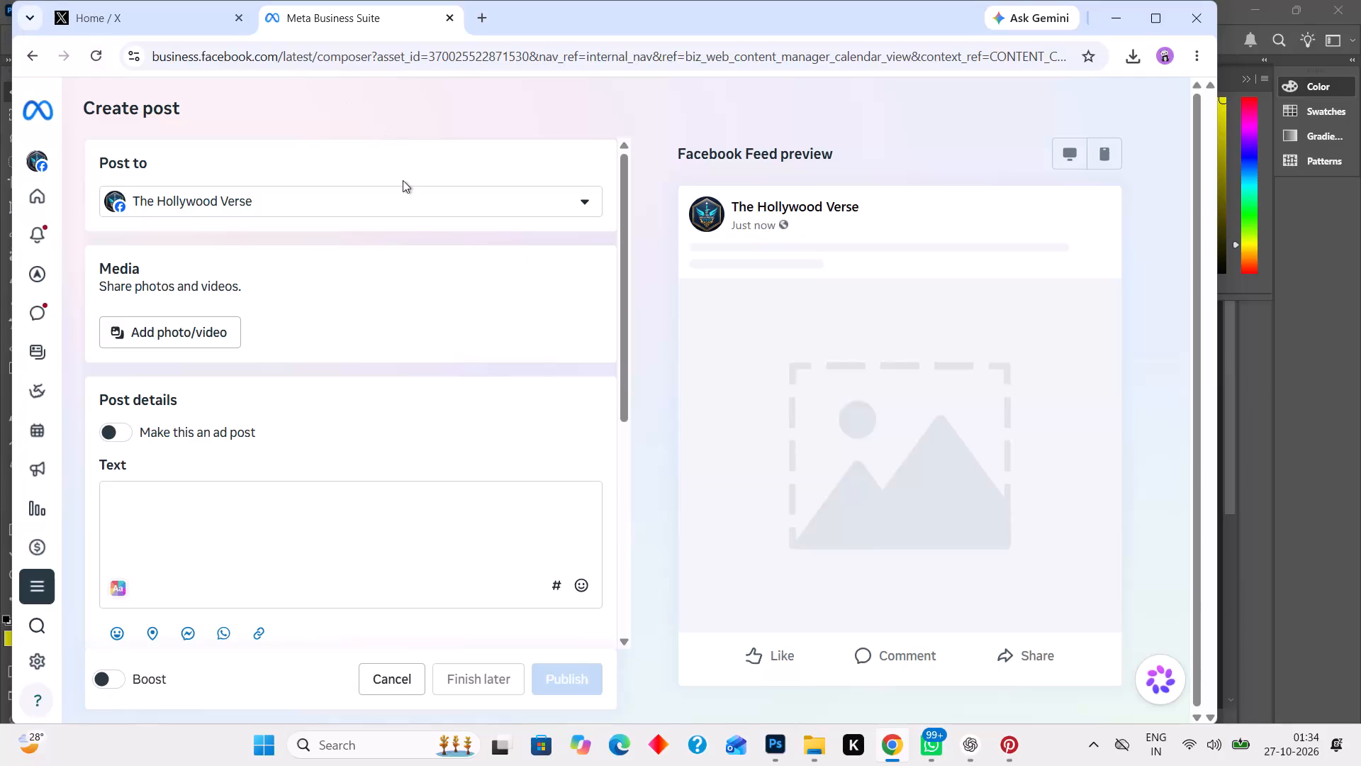
# Add the image 407.1 from the z - Copy folder to the post's media.
pyautogui.click(210, 338)
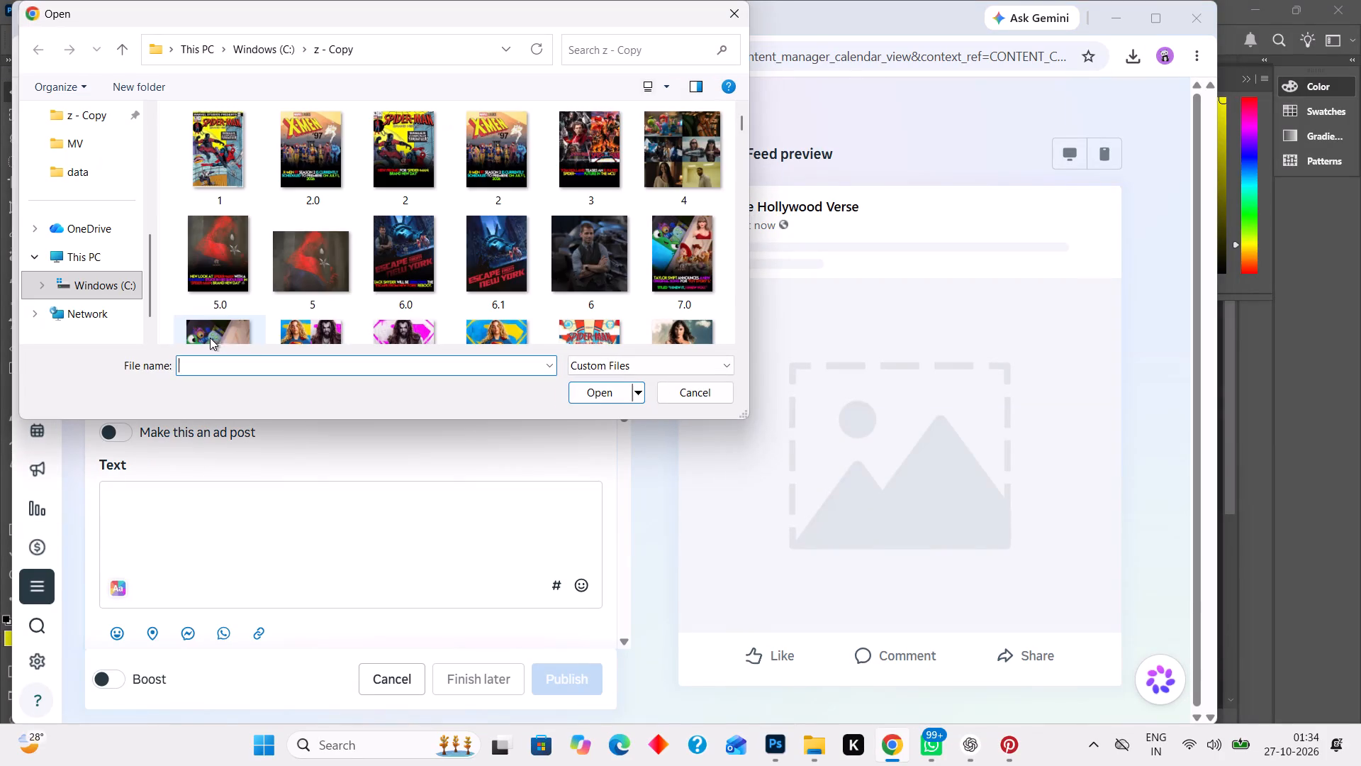
pyautogui.scroll(-5, 404, 235)
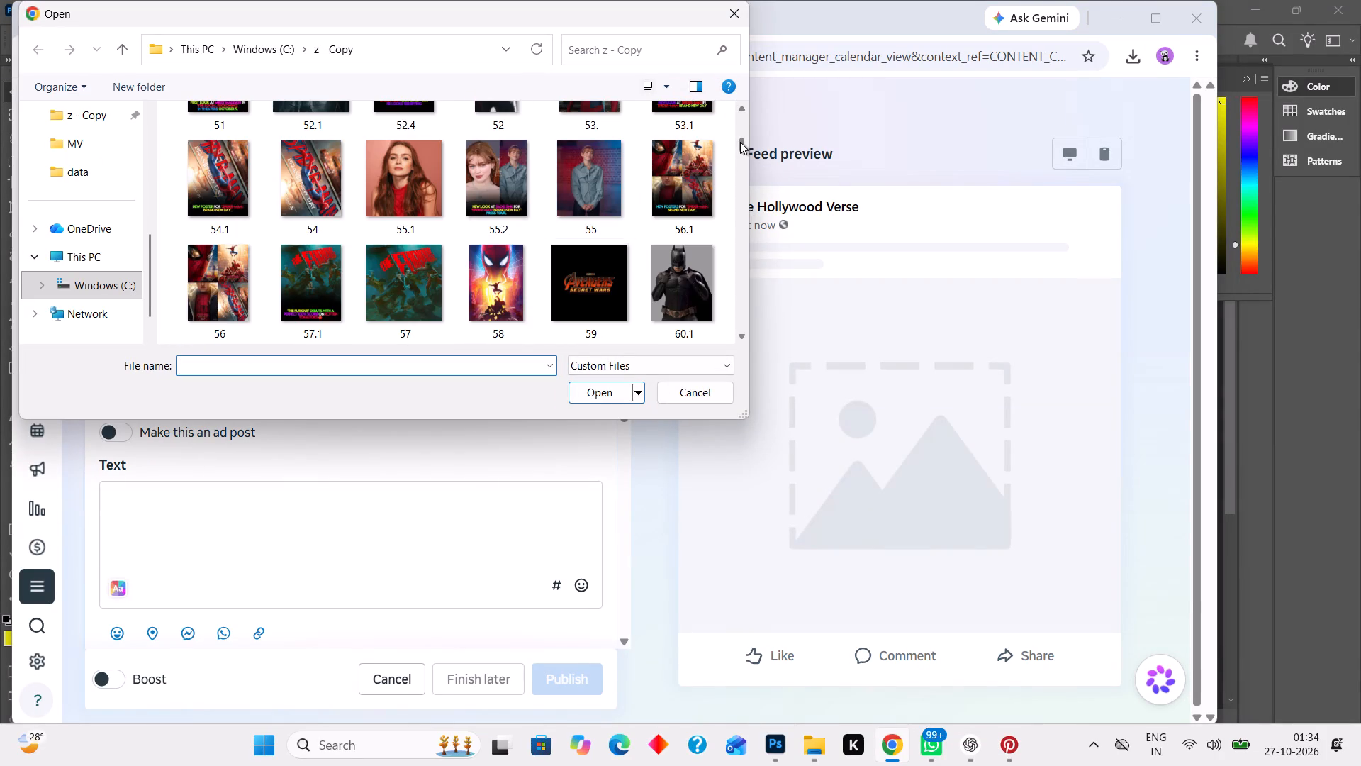
pyautogui.moveTo(740, 142); pyautogui.dragTo(738, 306)
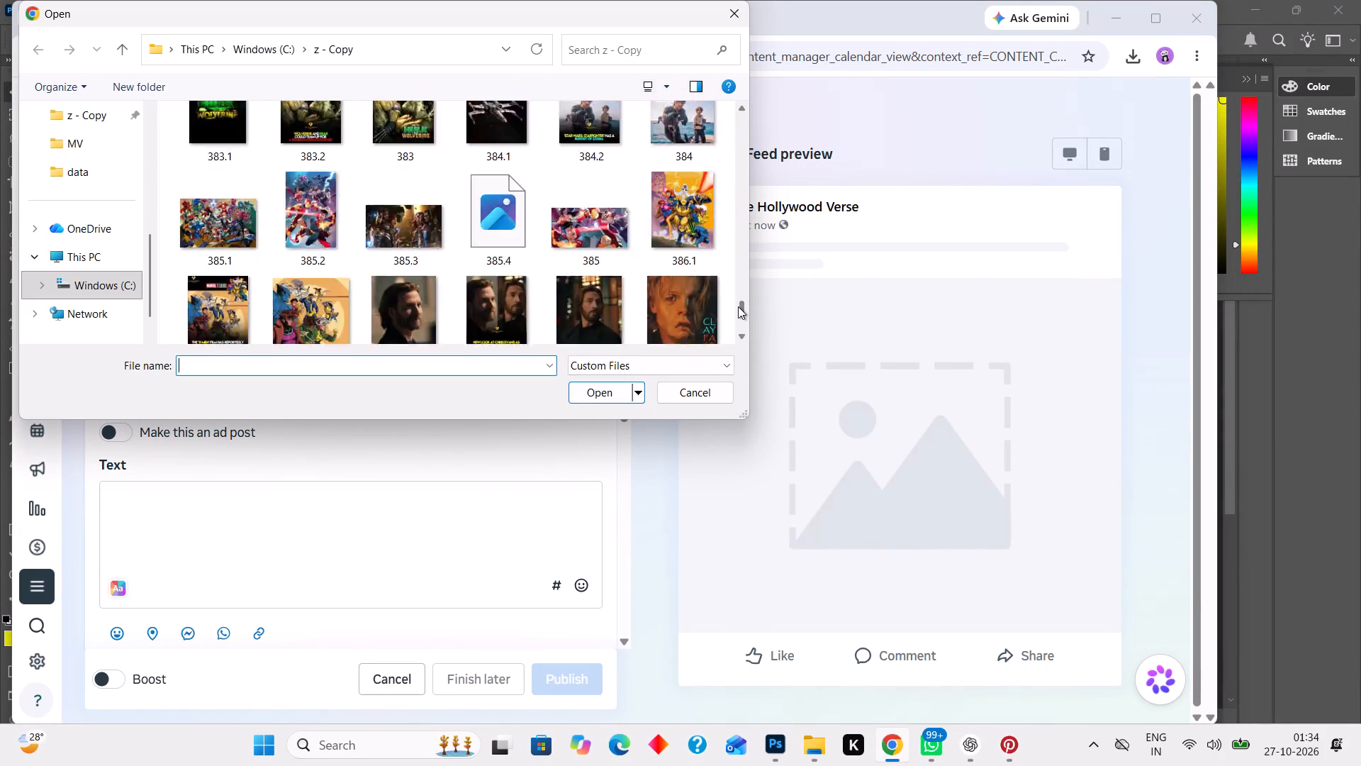
pyautogui.moveTo(738, 306); pyautogui.dragTo(738, 306)
pyautogui.scroll(-1, 611, 257)
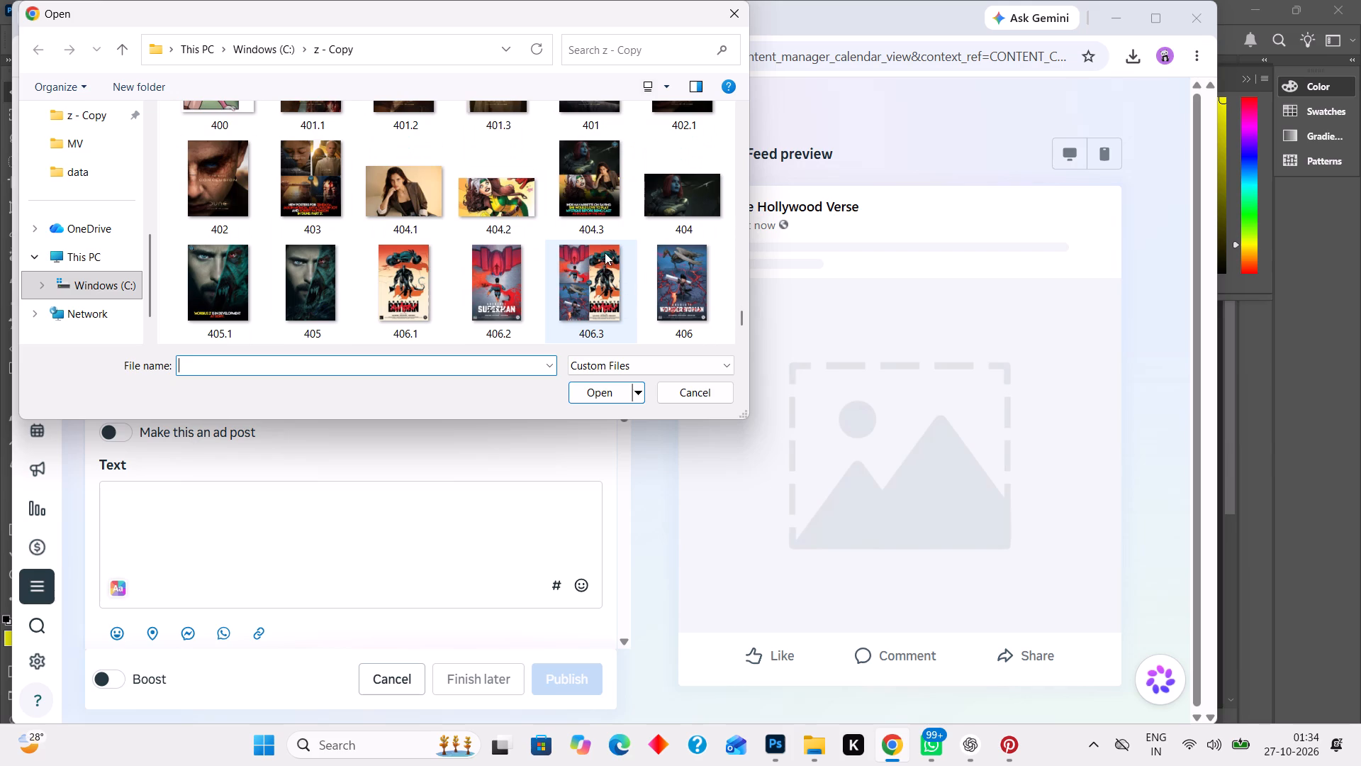
pyautogui.scroll(-1, 600, 251)
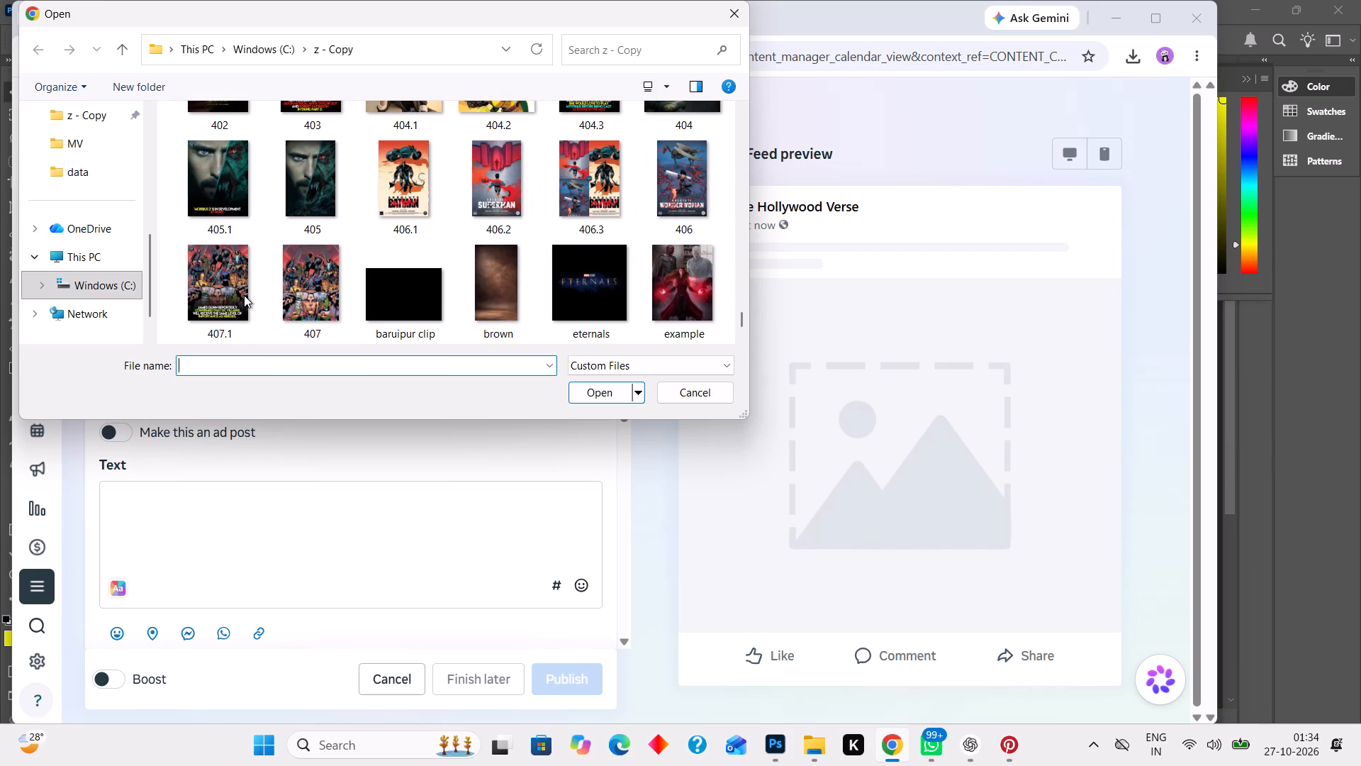
pyautogui.click(227, 289)
pyautogui.click(613, 384)
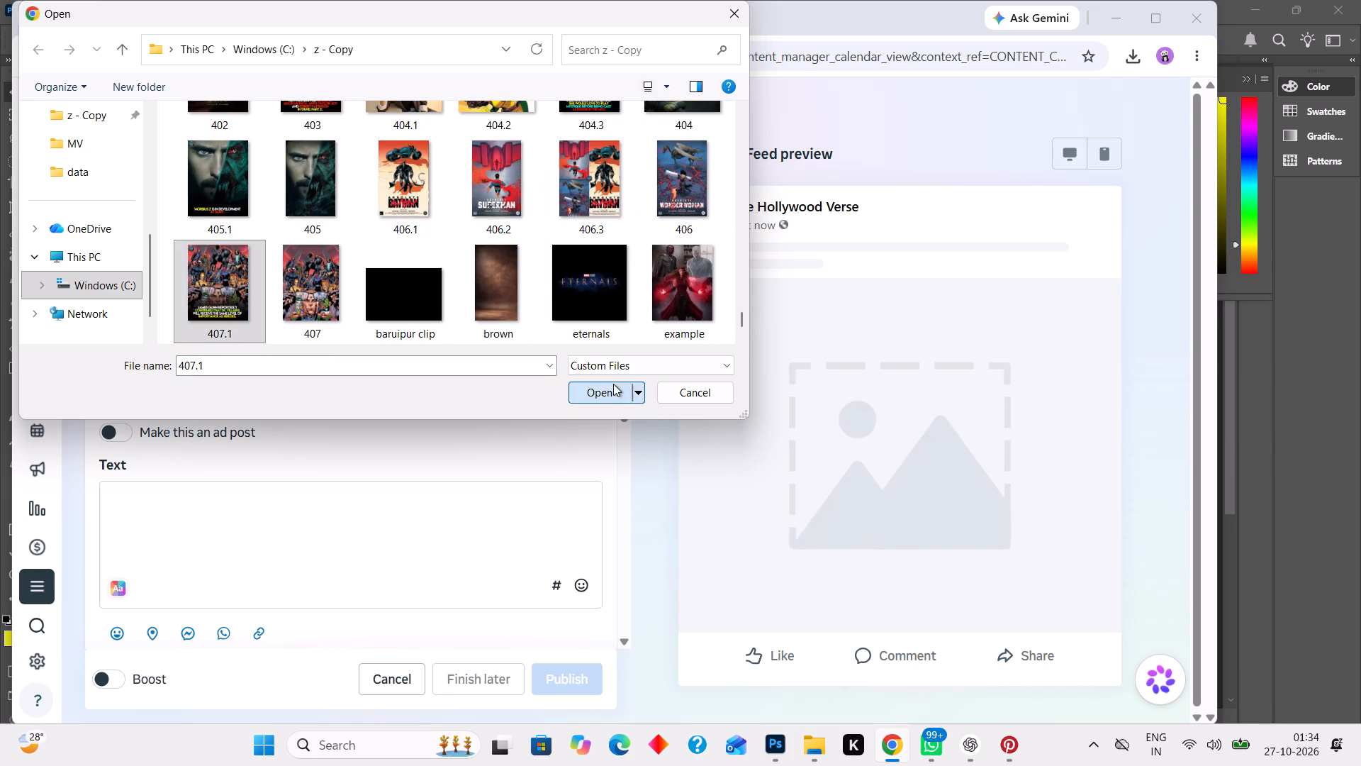
# Paste the copied James Gunn DC villains caption as the post text and remove the asterisks around its headline.
pyautogui.click(340, 602)
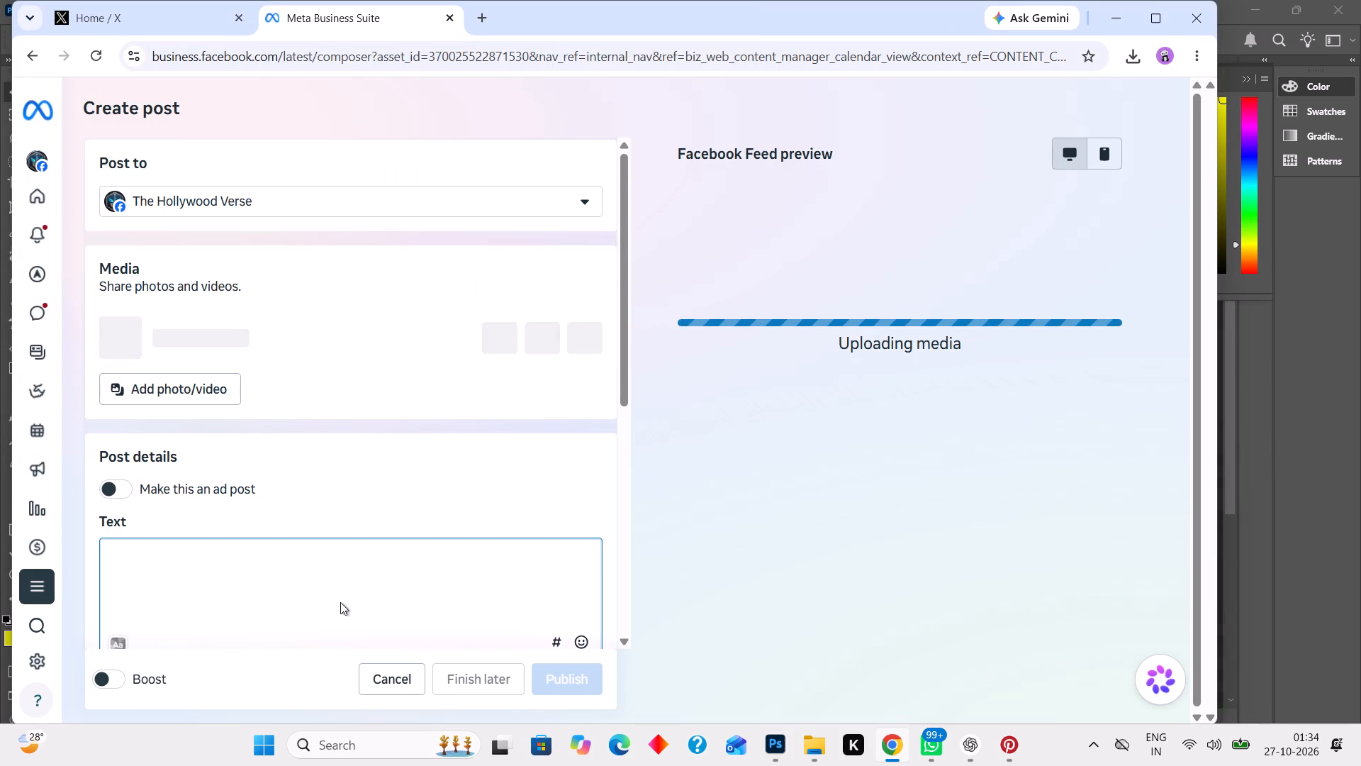
pyautogui.hotkey('ctrl', 'v')
pyautogui.scroll(4, 347, 622)
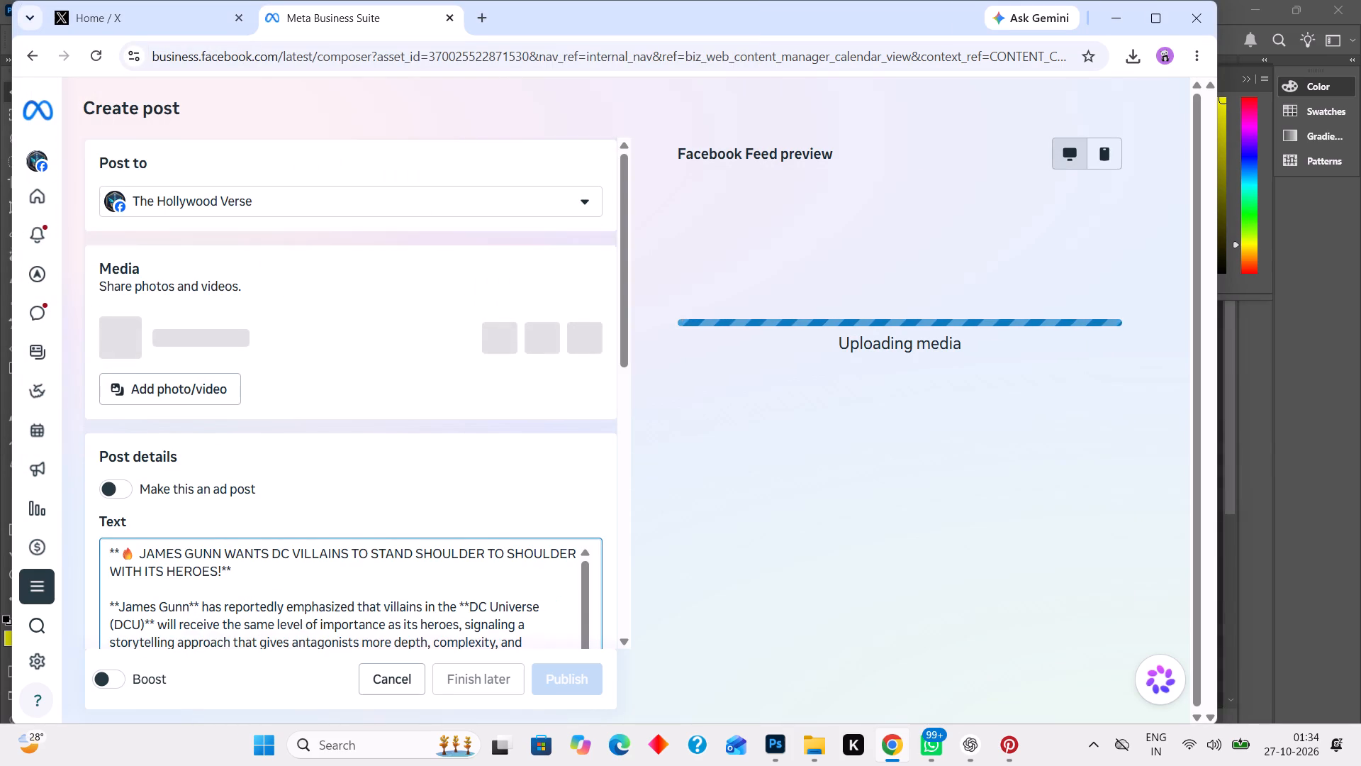
pyautogui.moveTo(124, 554); pyautogui.dragTo(102, 551)
pyautogui.press('BackSpace')
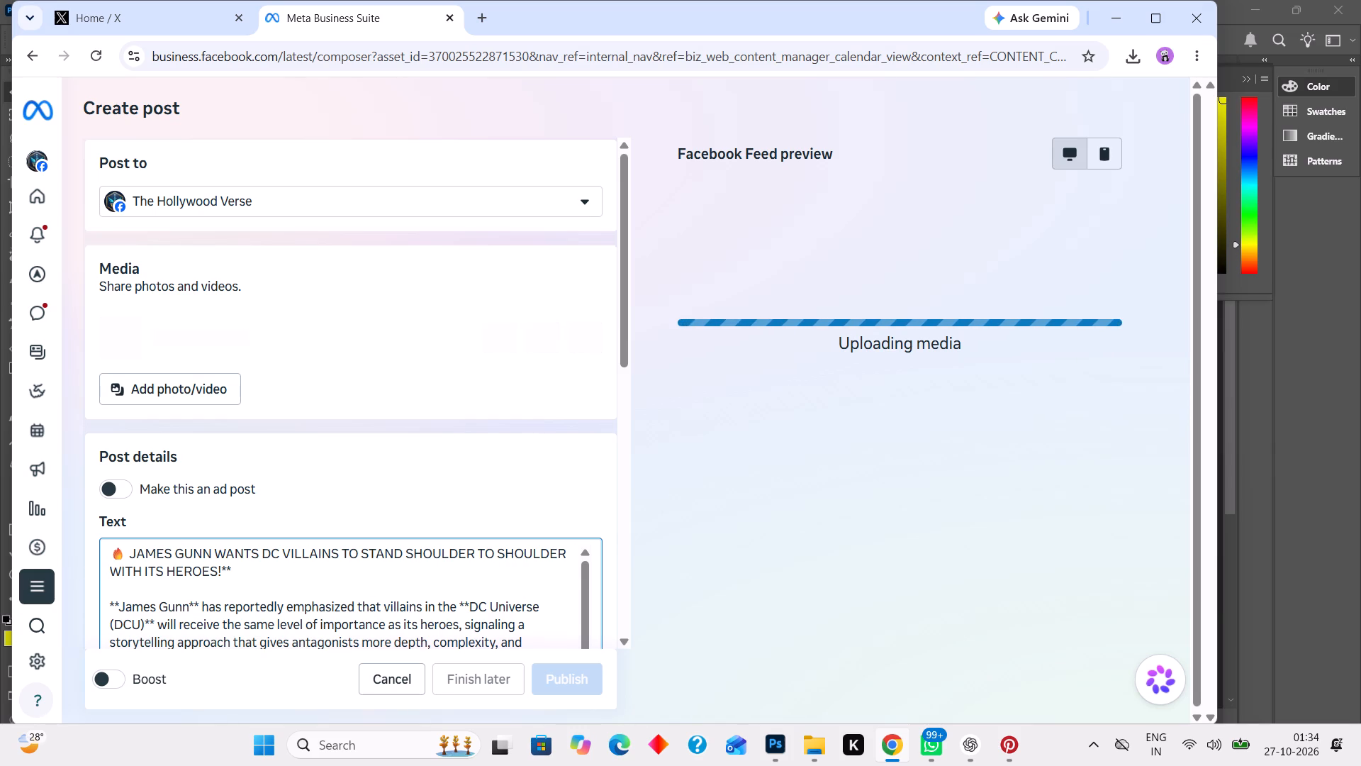
pyautogui.click(257, 577)
pyautogui.press('BackSpace')
pyautogui.press('BackSpace')
pyautogui.click(257, 577)
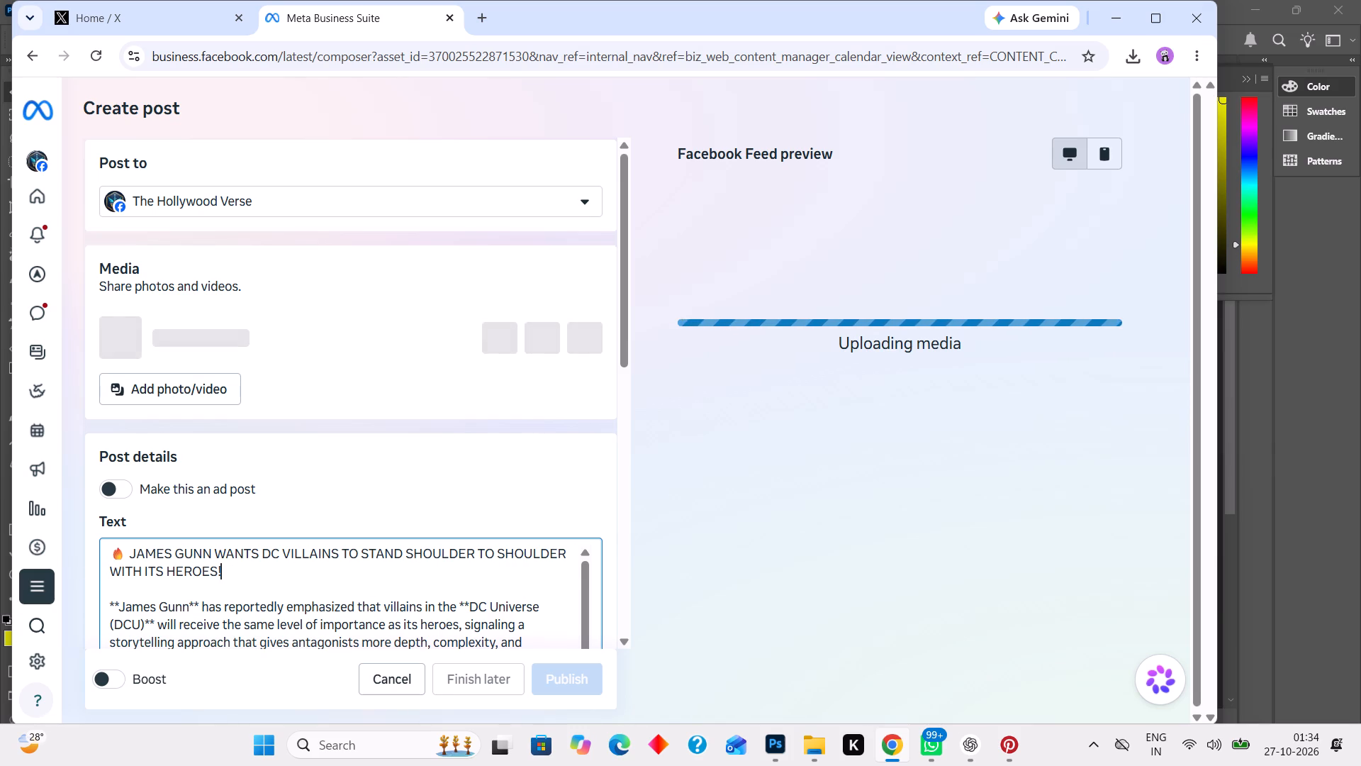
# Turn on scheduling for the post and set the Facebook publishing time to 08:15 on 27 October 2026.
pyautogui.scroll(-6, 257, 577)
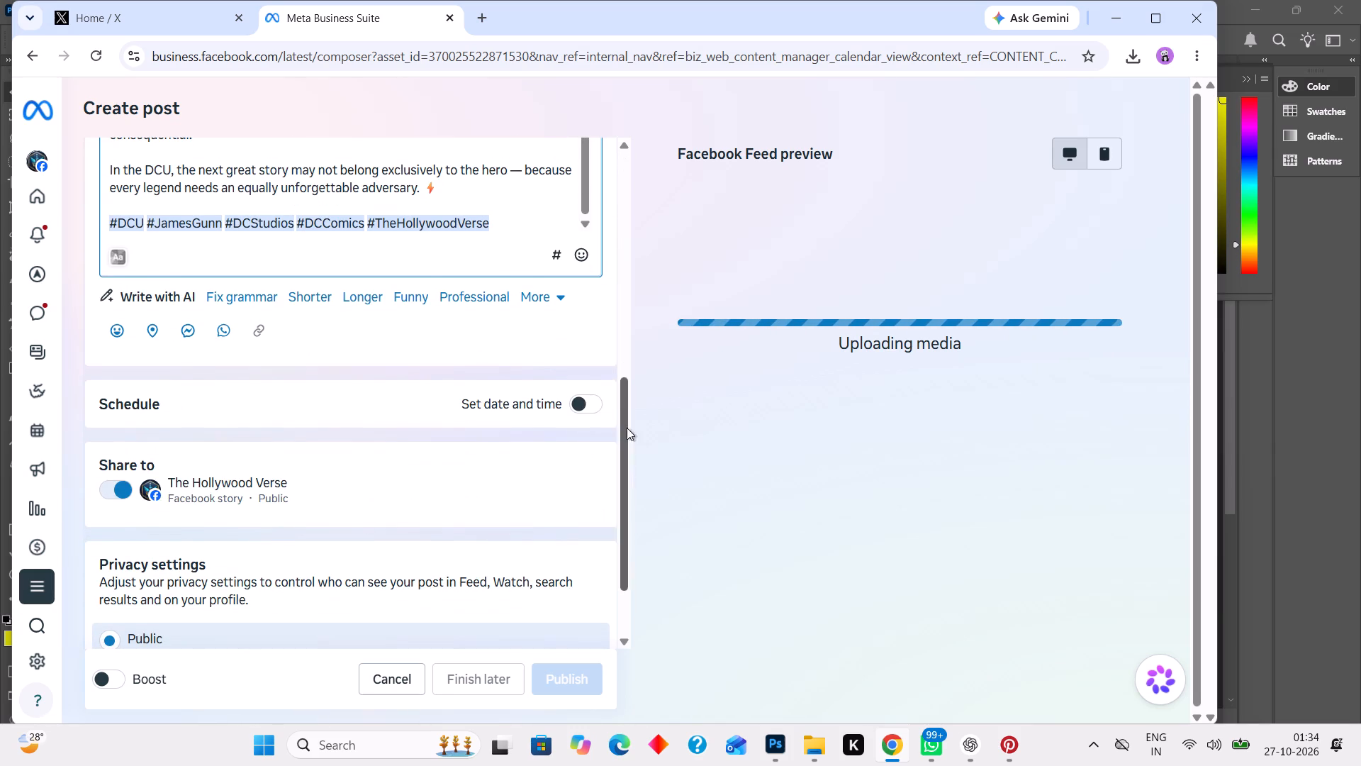
pyautogui.click(580, 398)
pyautogui.scroll(-1, 442, 482)
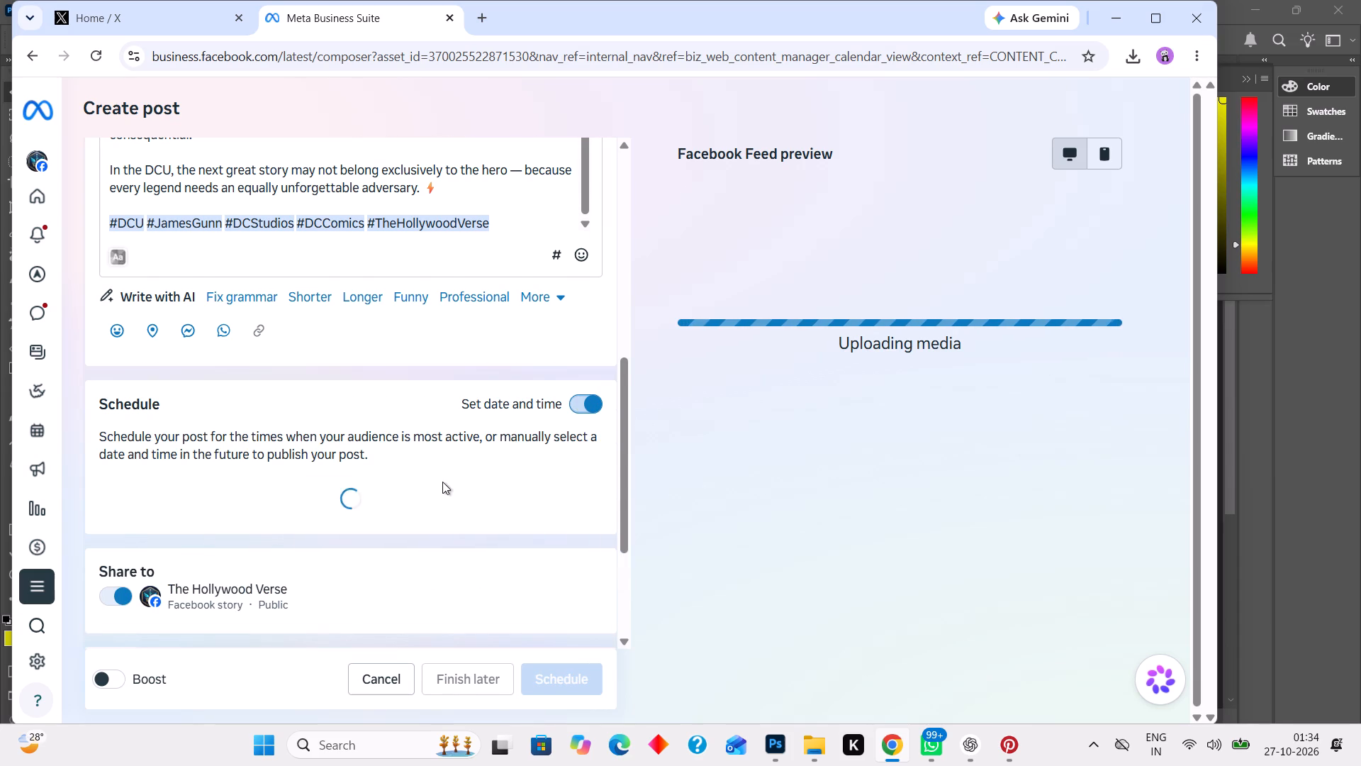
pyautogui.scroll(-1, 442, 482)
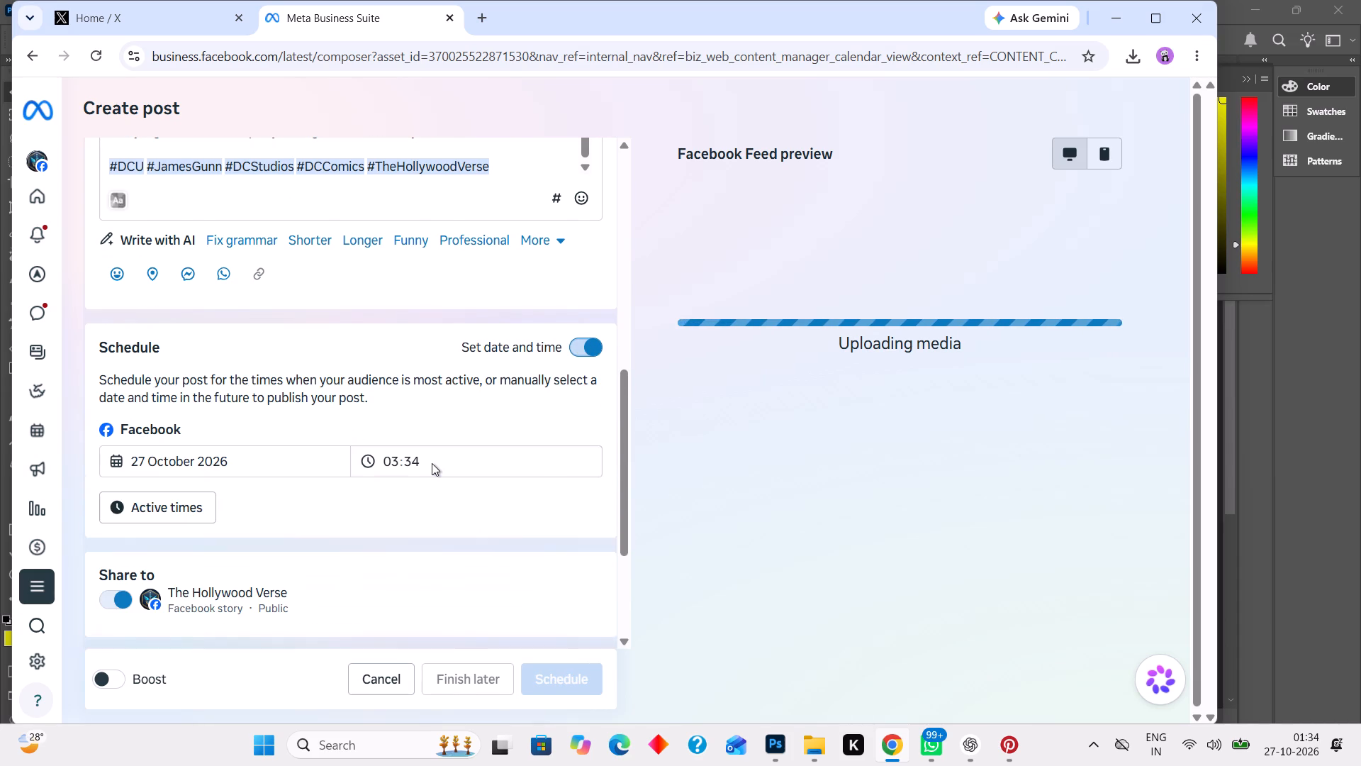
pyautogui.click(391, 461)
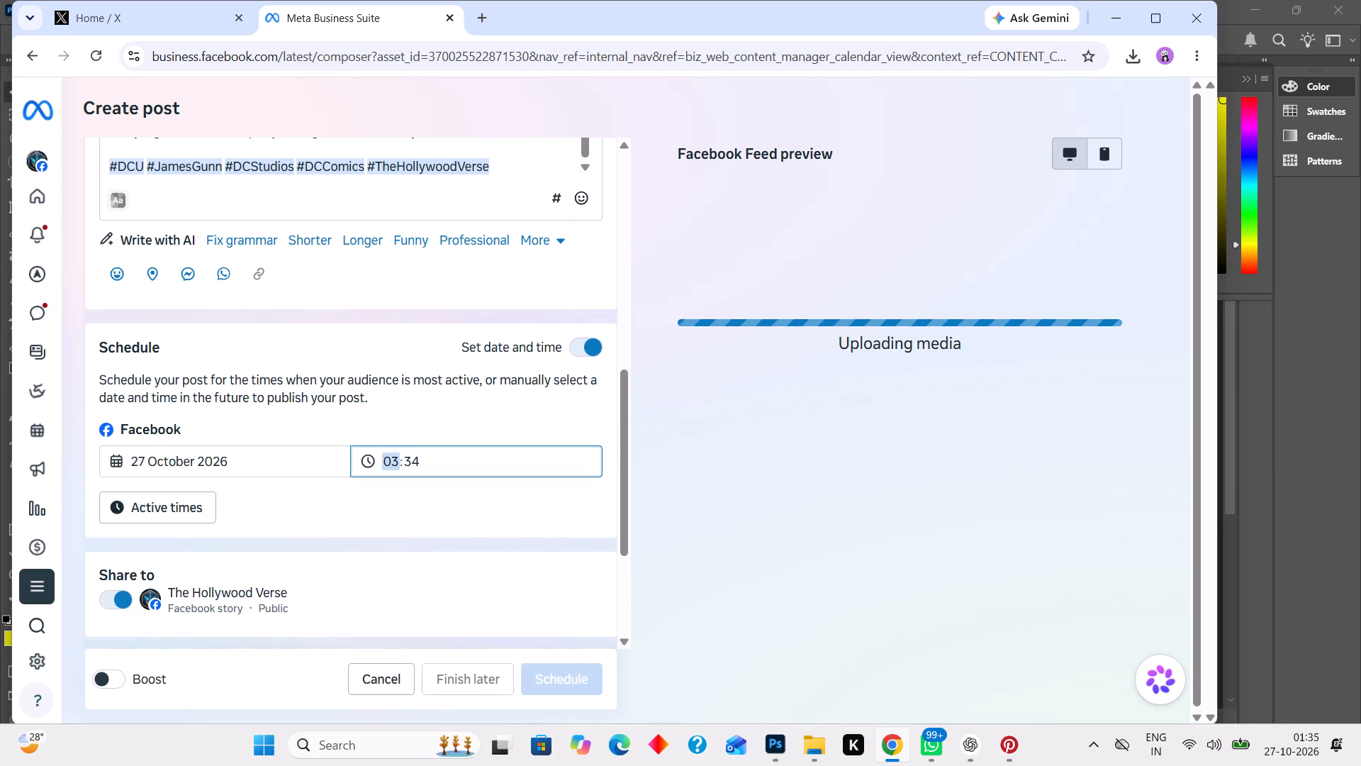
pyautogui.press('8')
pyautogui.press('Right')
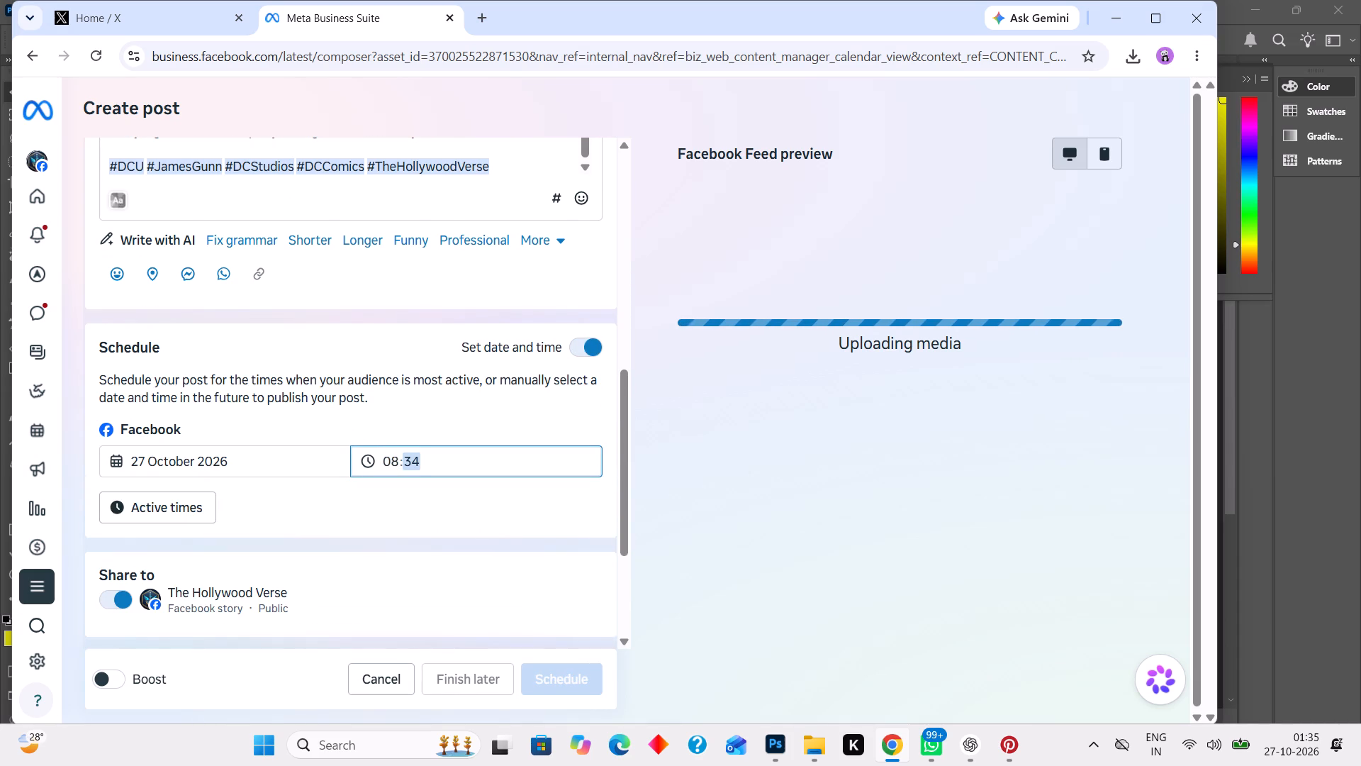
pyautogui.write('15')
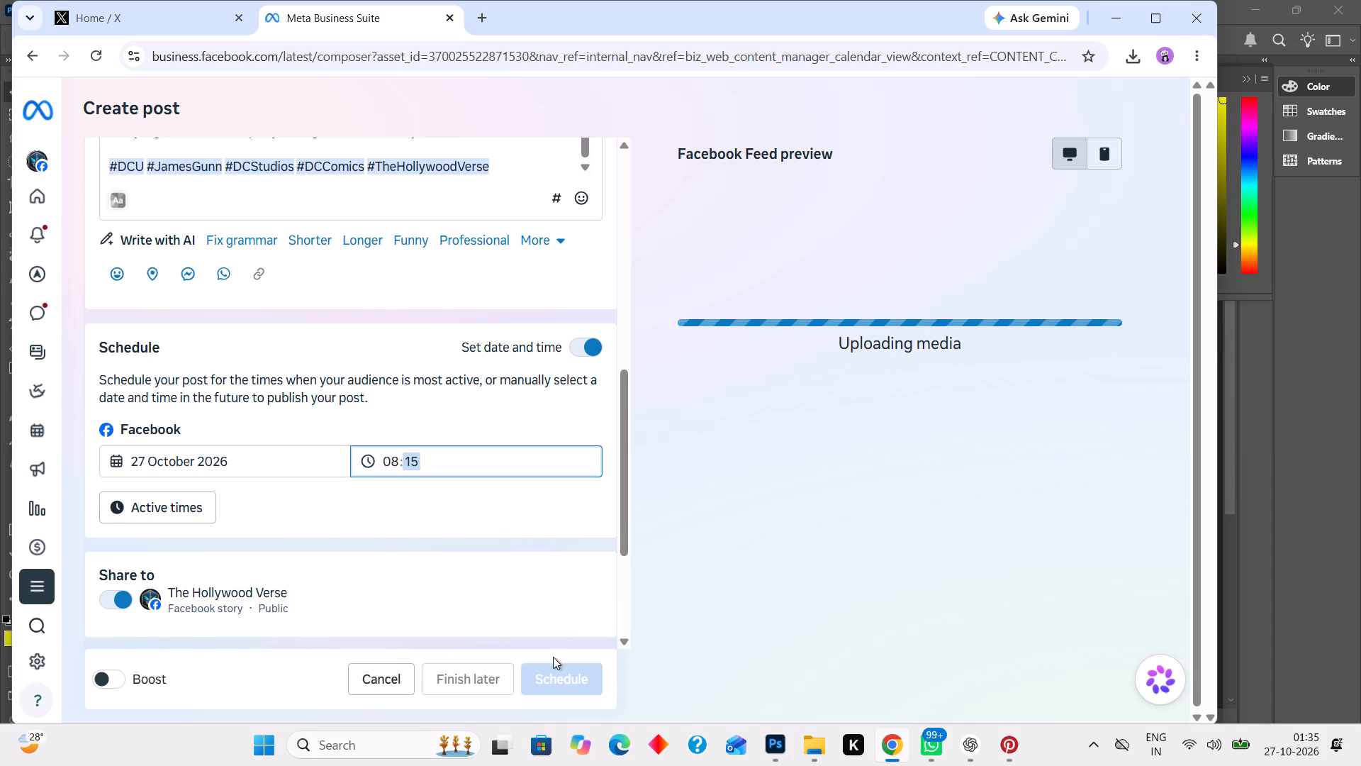
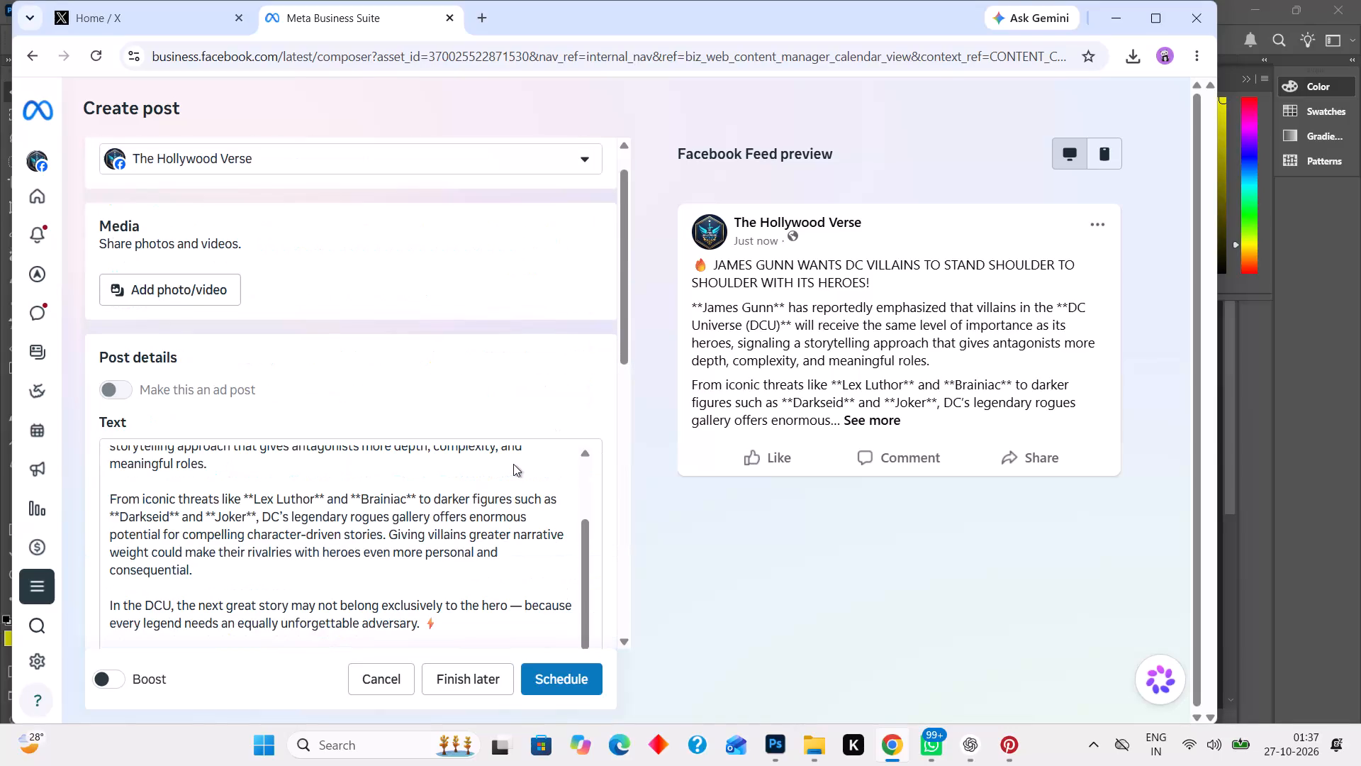
# Add the image 407.1 from the z - Copy folder to the James Gunn DC villains post as its media.
pyautogui.click(215, 329)
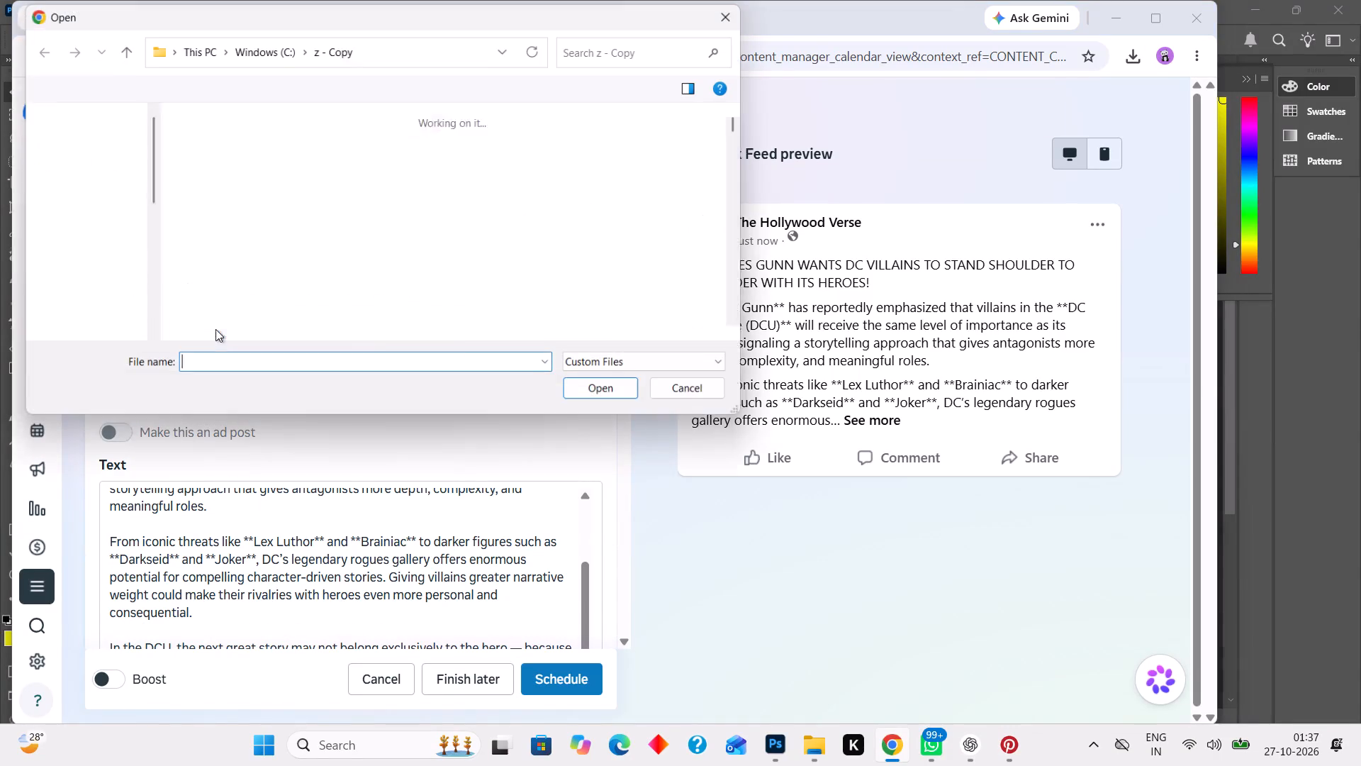
pyautogui.scroll(-17, 362, 239)
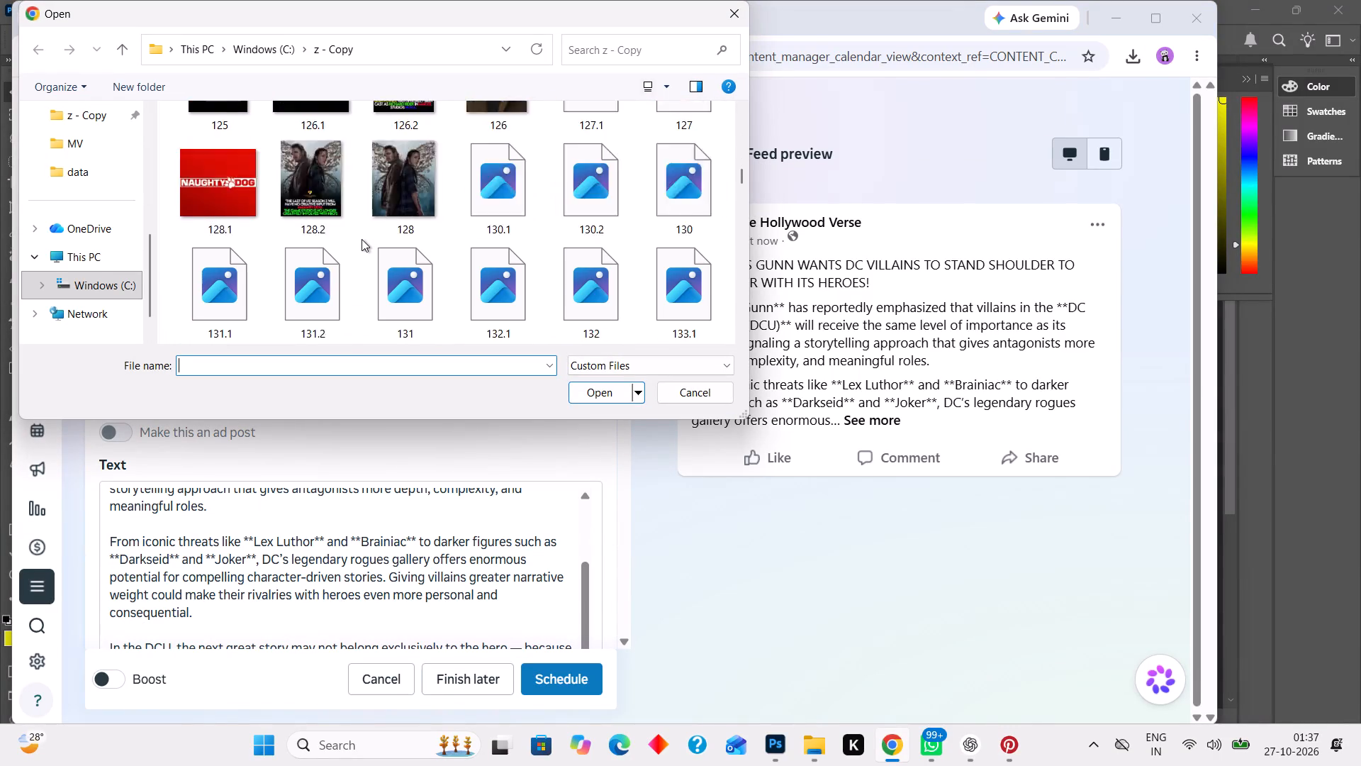
pyautogui.scroll(-20, 362, 239)
pyautogui.scroll(-1, 362, 239)
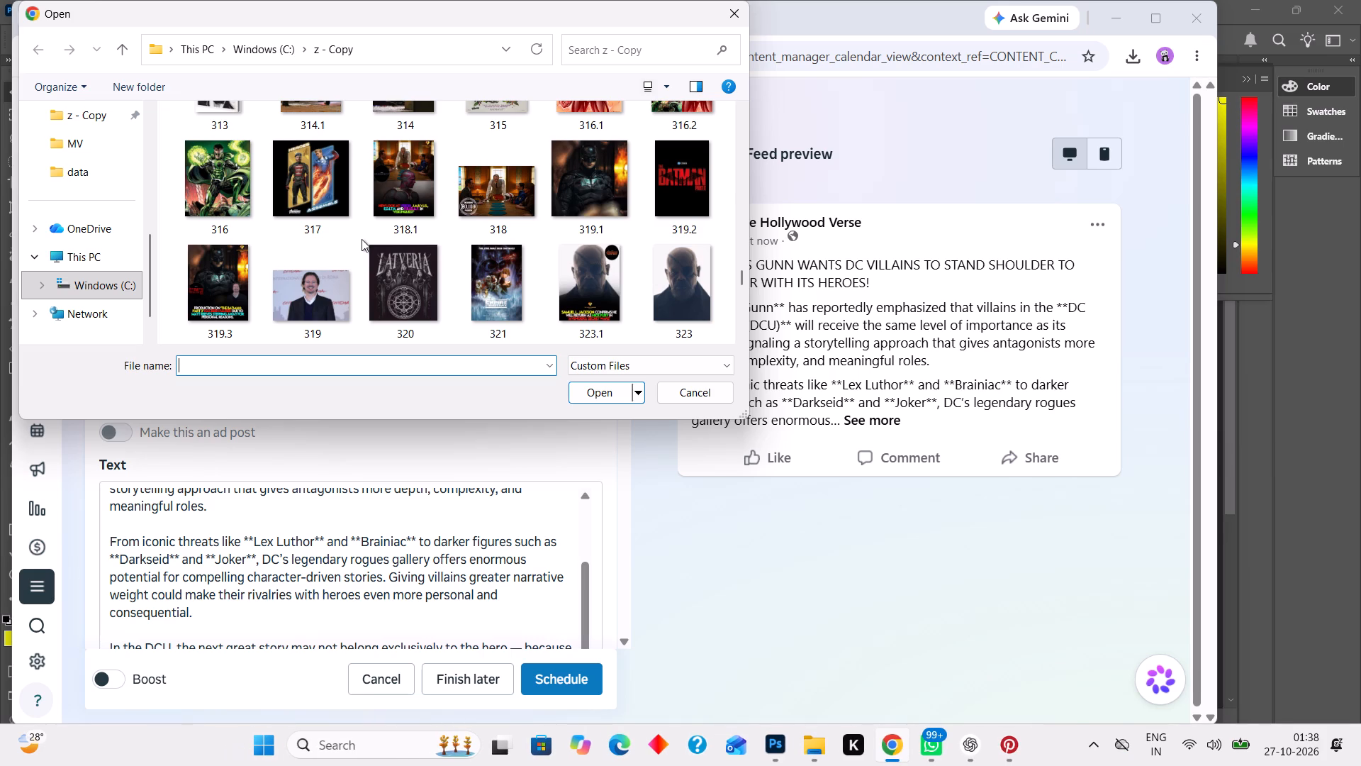
pyautogui.scroll(-18, 362, 239)
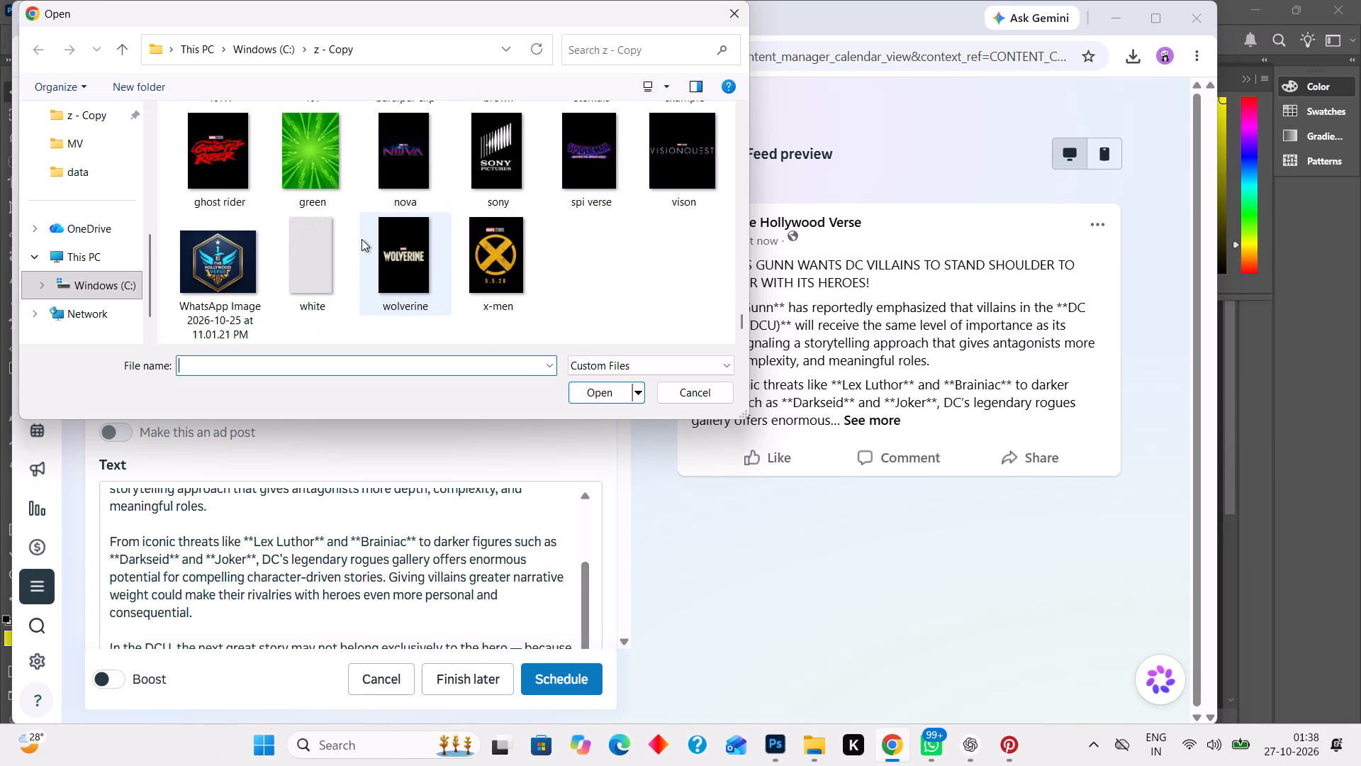
pyautogui.scroll(1, 362, 239)
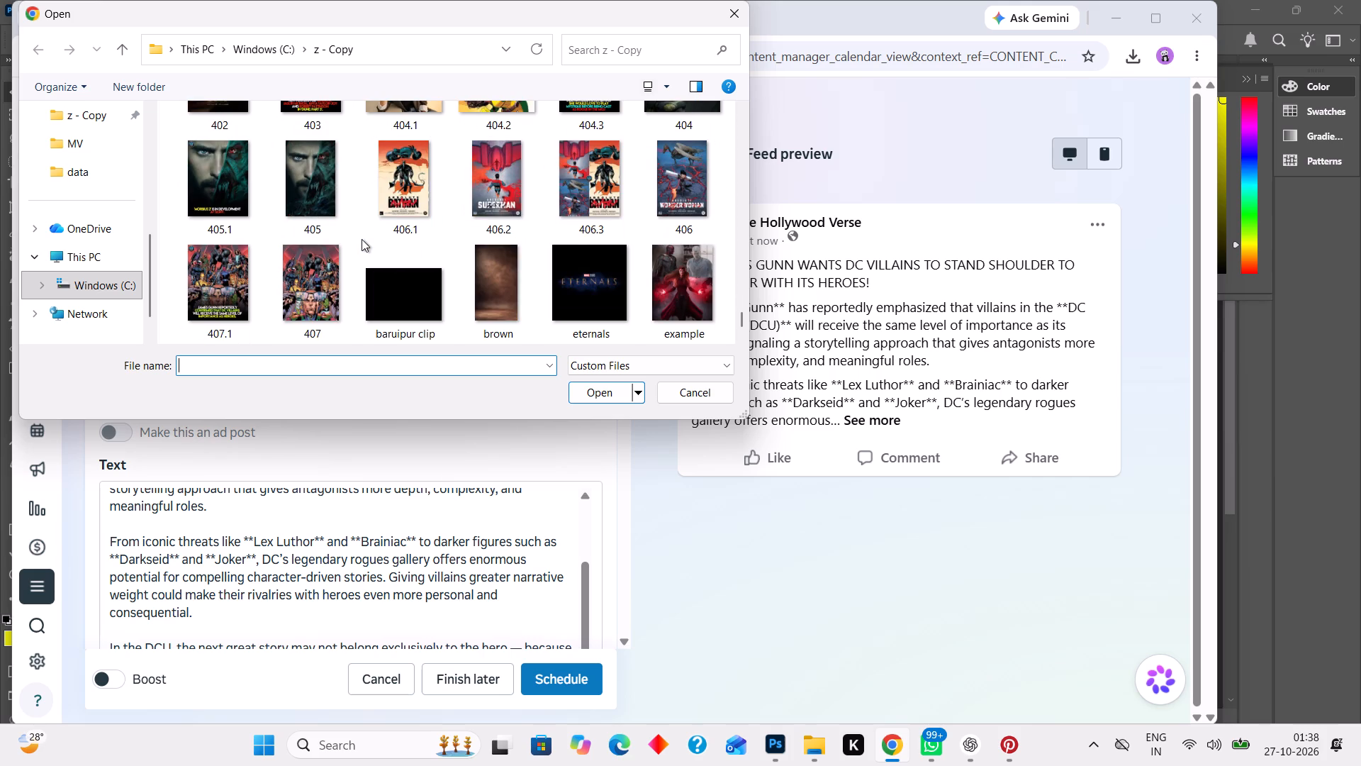
pyautogui.click(239, 295)
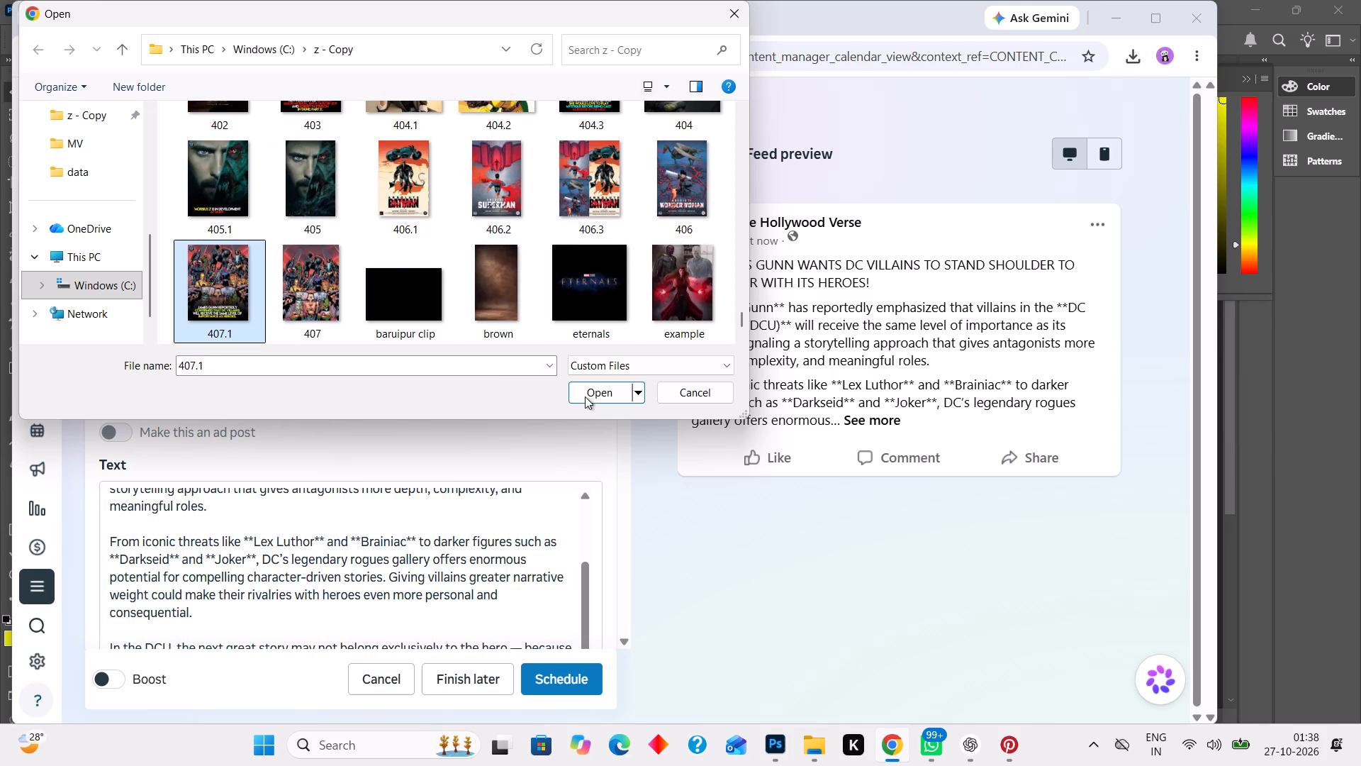
pyautogui.click(588, 394)
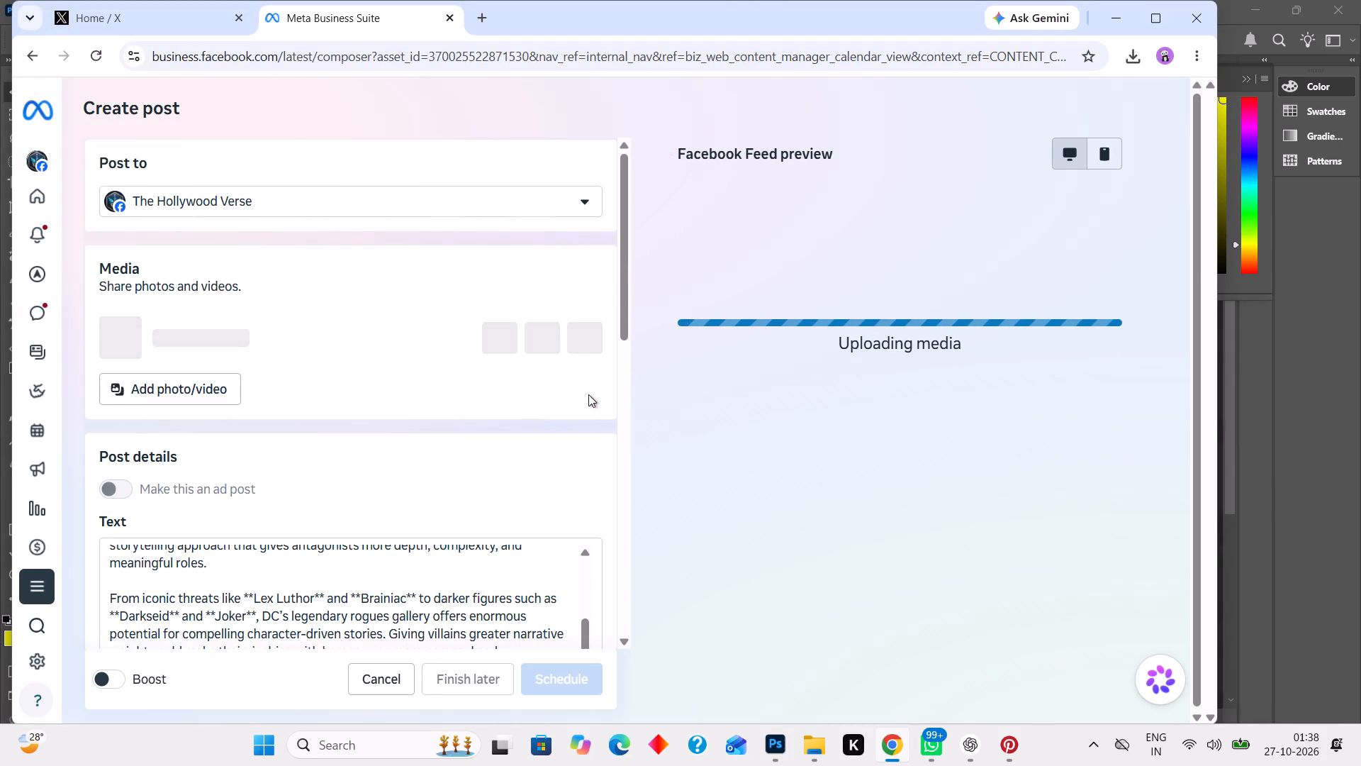
# Switch to X and look through the For you feed for film and comics news posts.
pyautogui.click(178, 6)
pyautogui.scroll(-3, 459, 458)
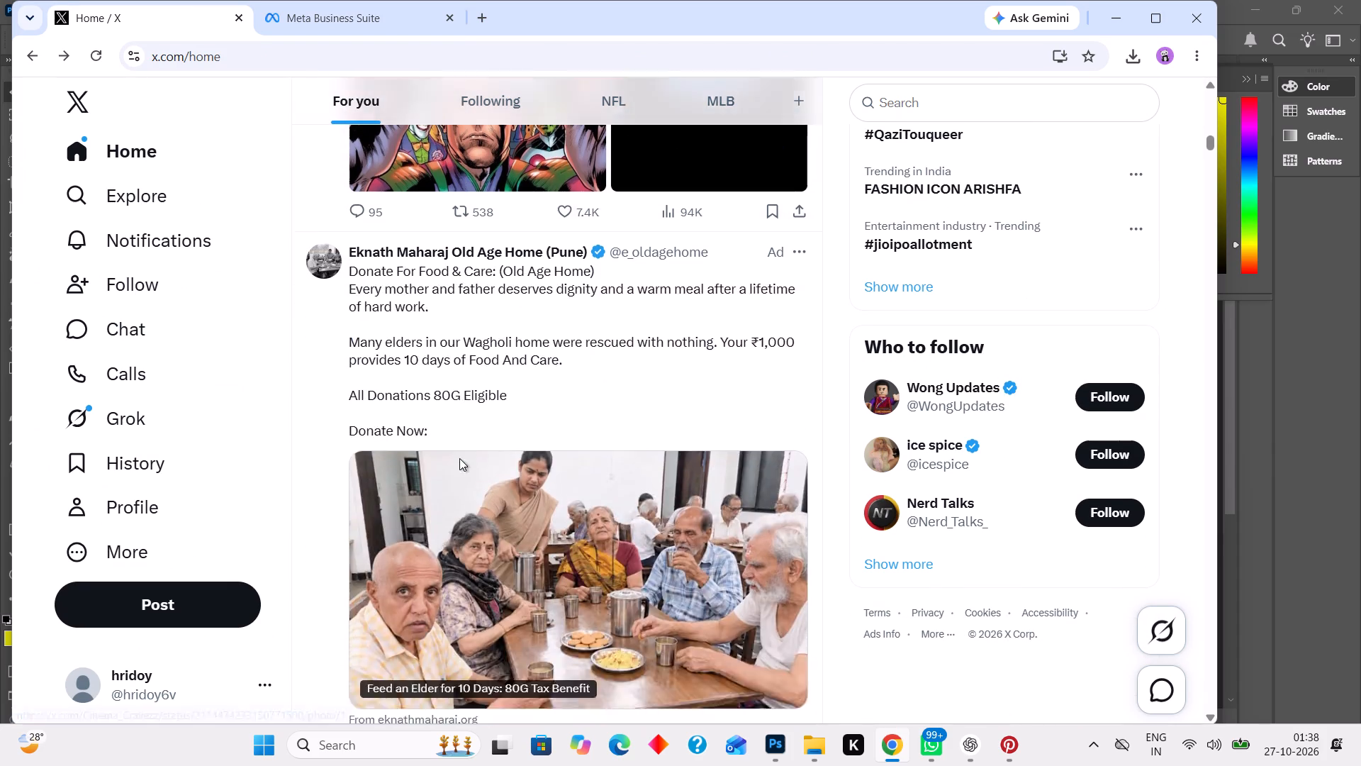
pyautogui.scroll(-5, 459, 458)
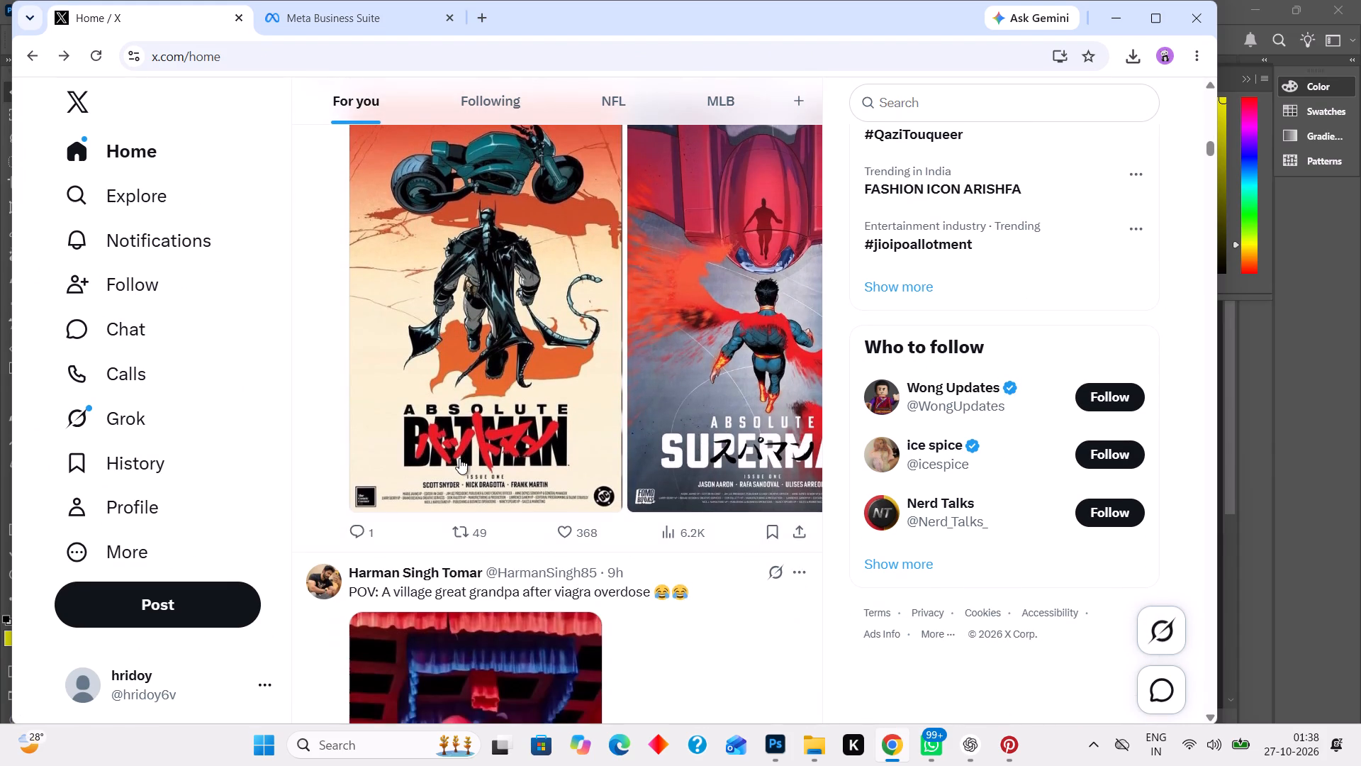
pyautogui.scroll(-4, 459, 458)
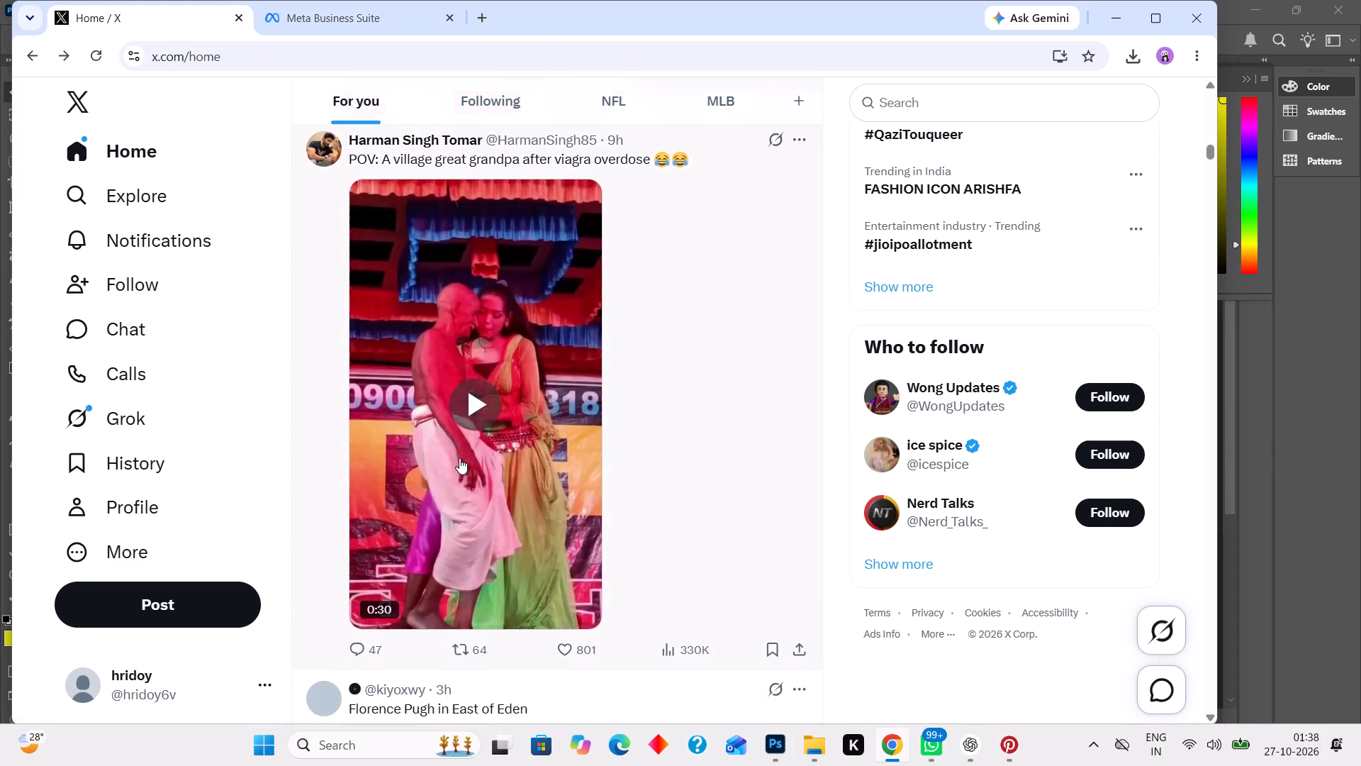
pyautogui.scroll(-3, 459, 458)
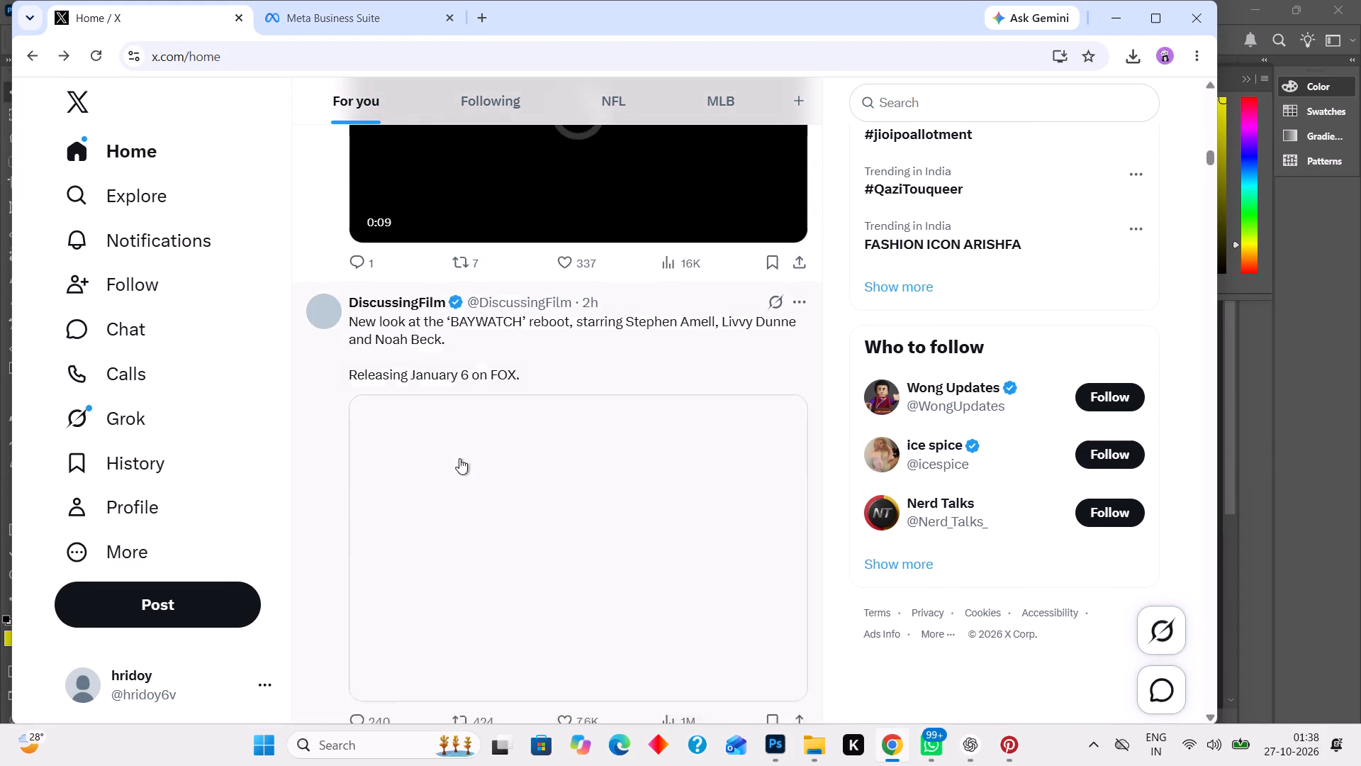
pyautogui.scroll(-2, 459, 458)
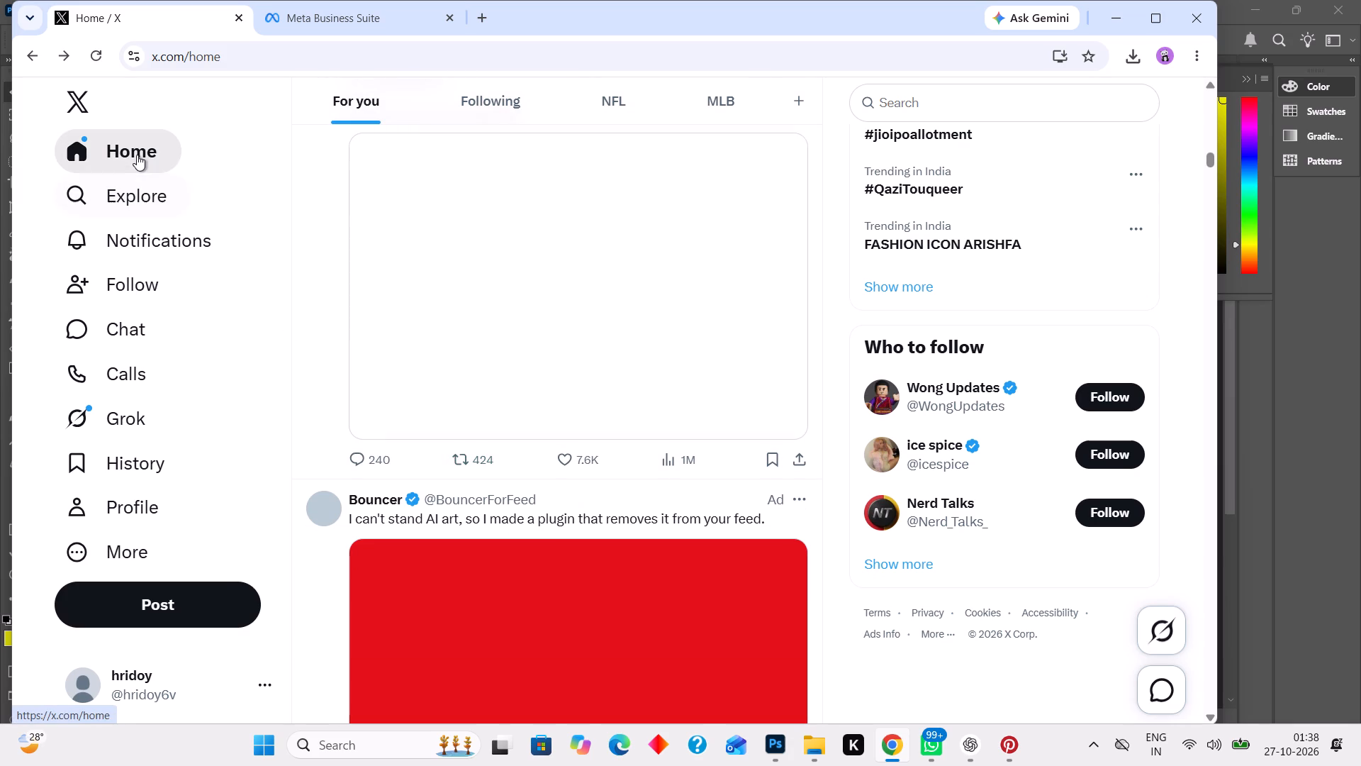
# Return to the start of the X home feed and examine its posts, paging through the photos in the Inde Navarrette post.
pyautogui.click(136, 153)
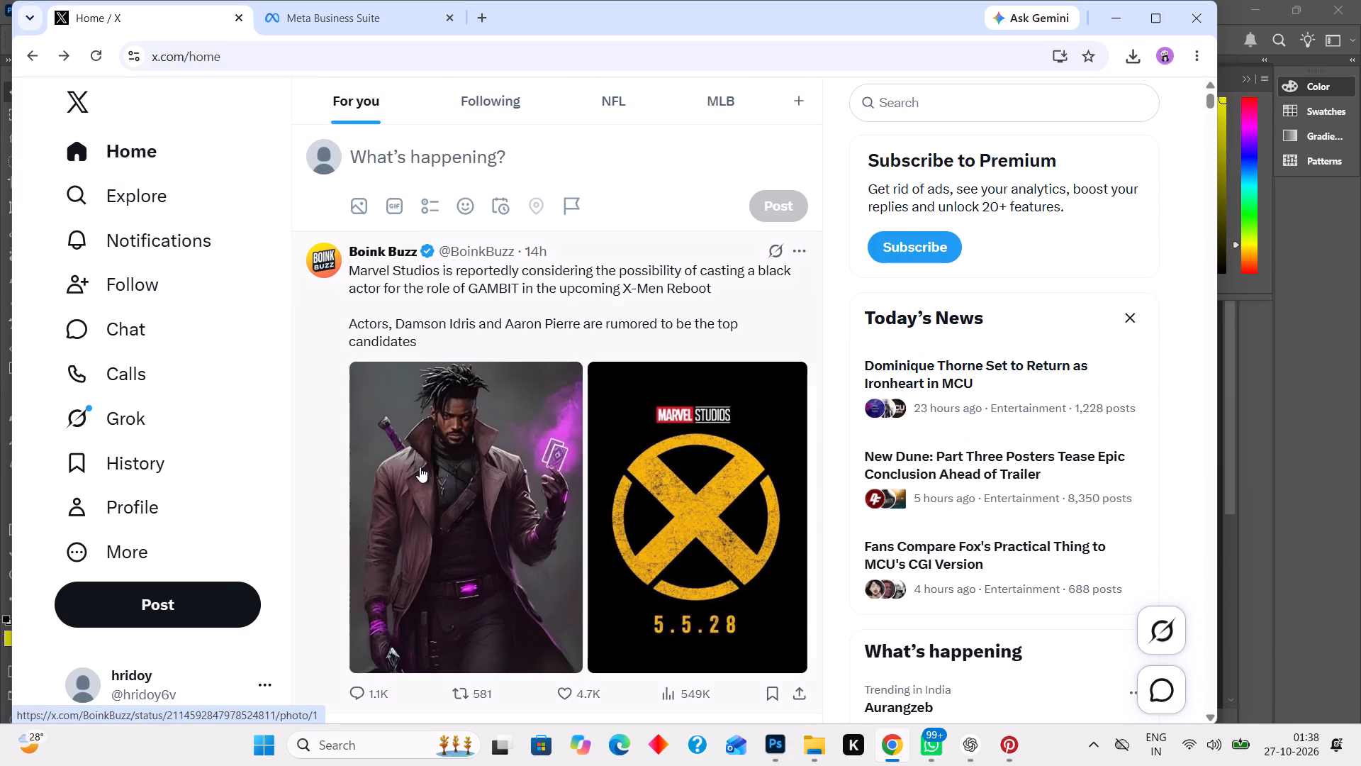
pyautogui.scroll(-5, 483, 431)
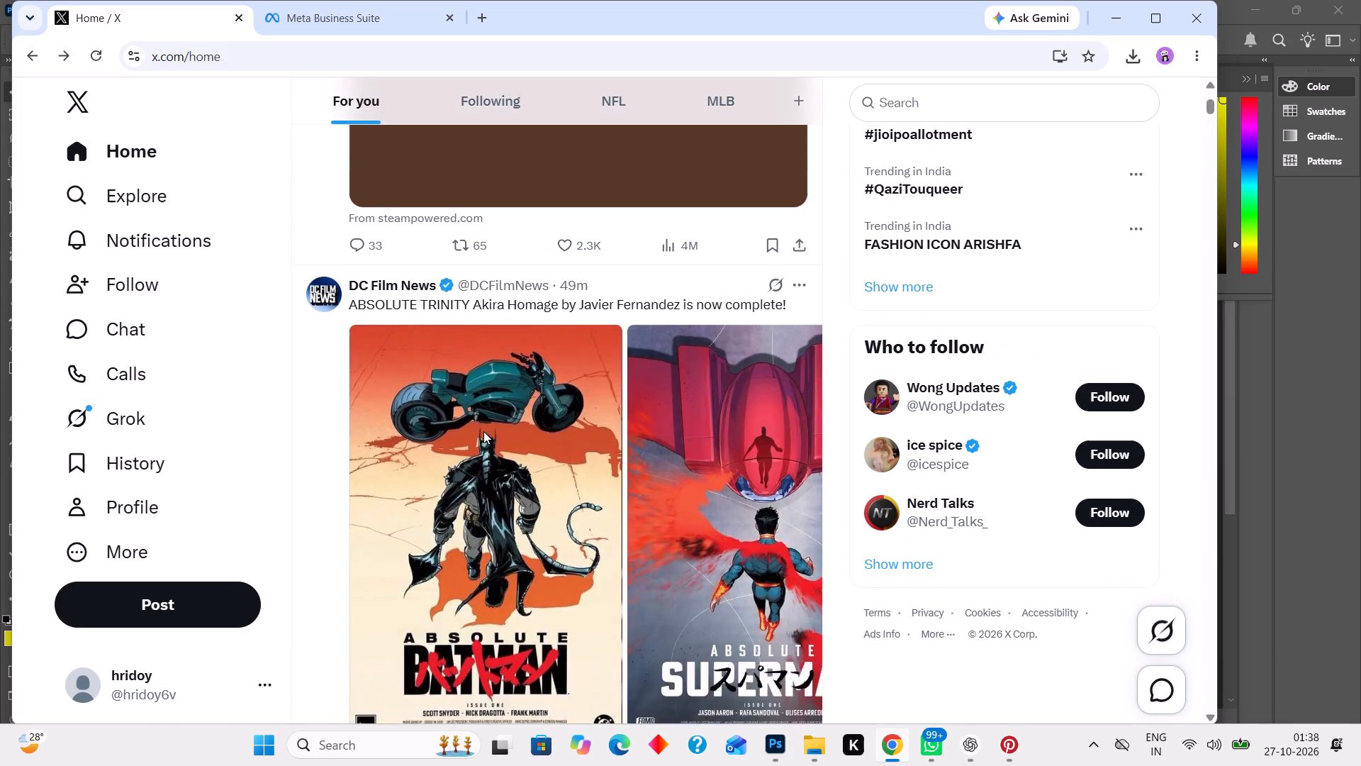
pyautogui.scroll(-4, 483, 431)
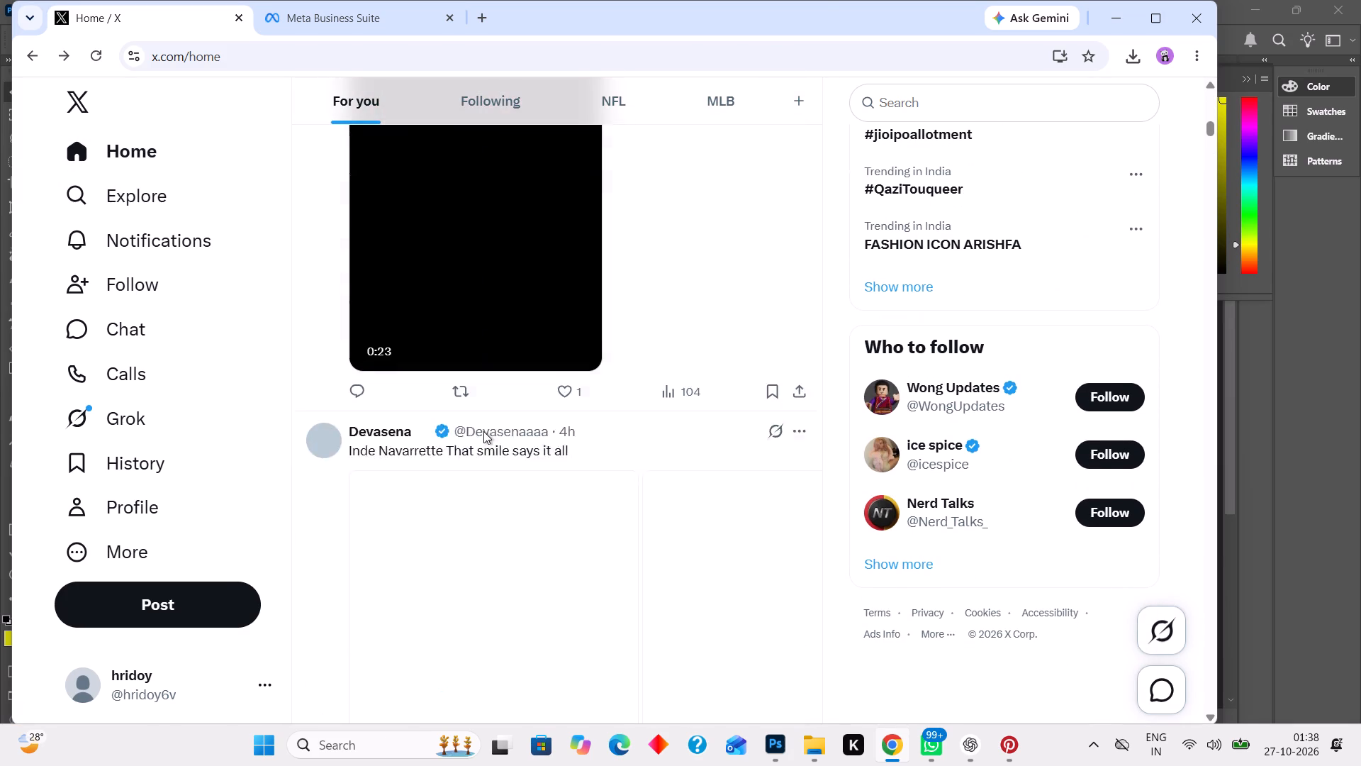
pyautogui.scroll(-1, 483, 431)
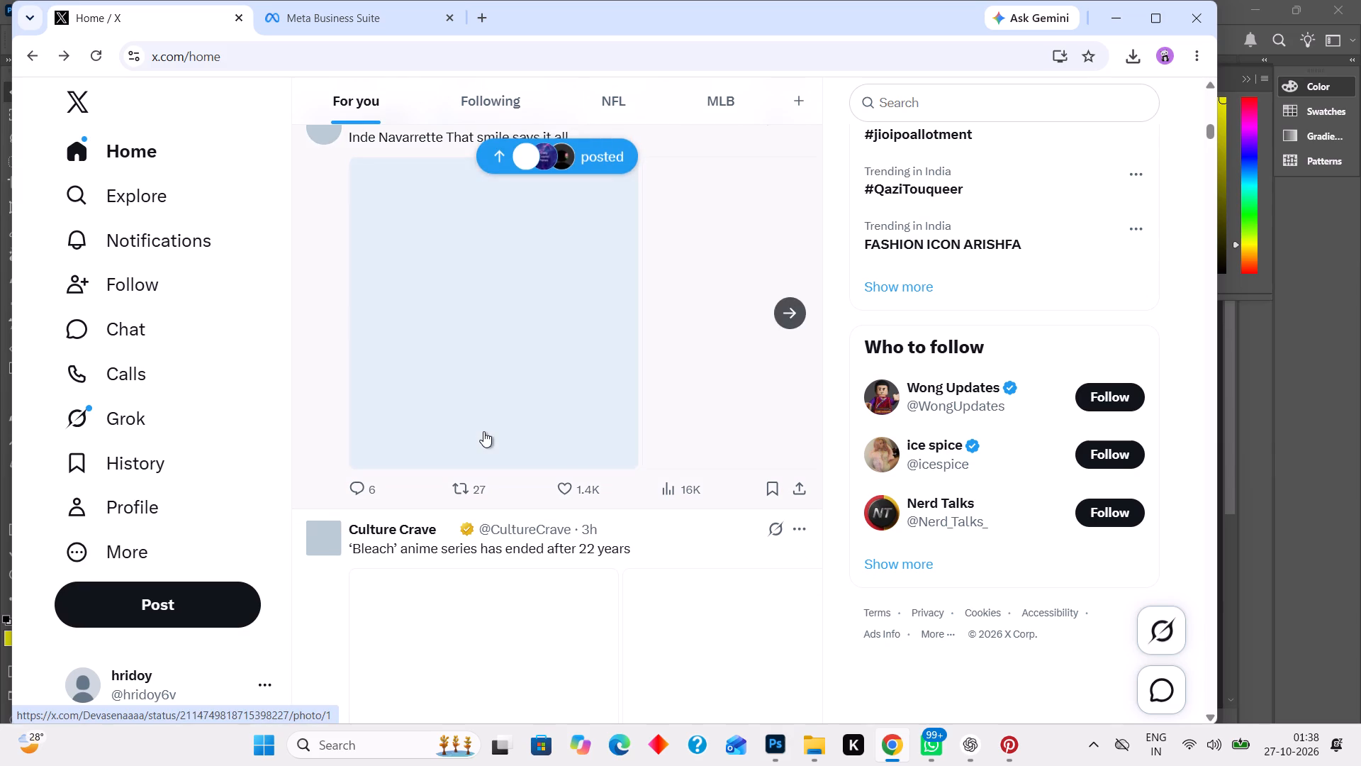
pyautogui.scroll(1, 483, 431)
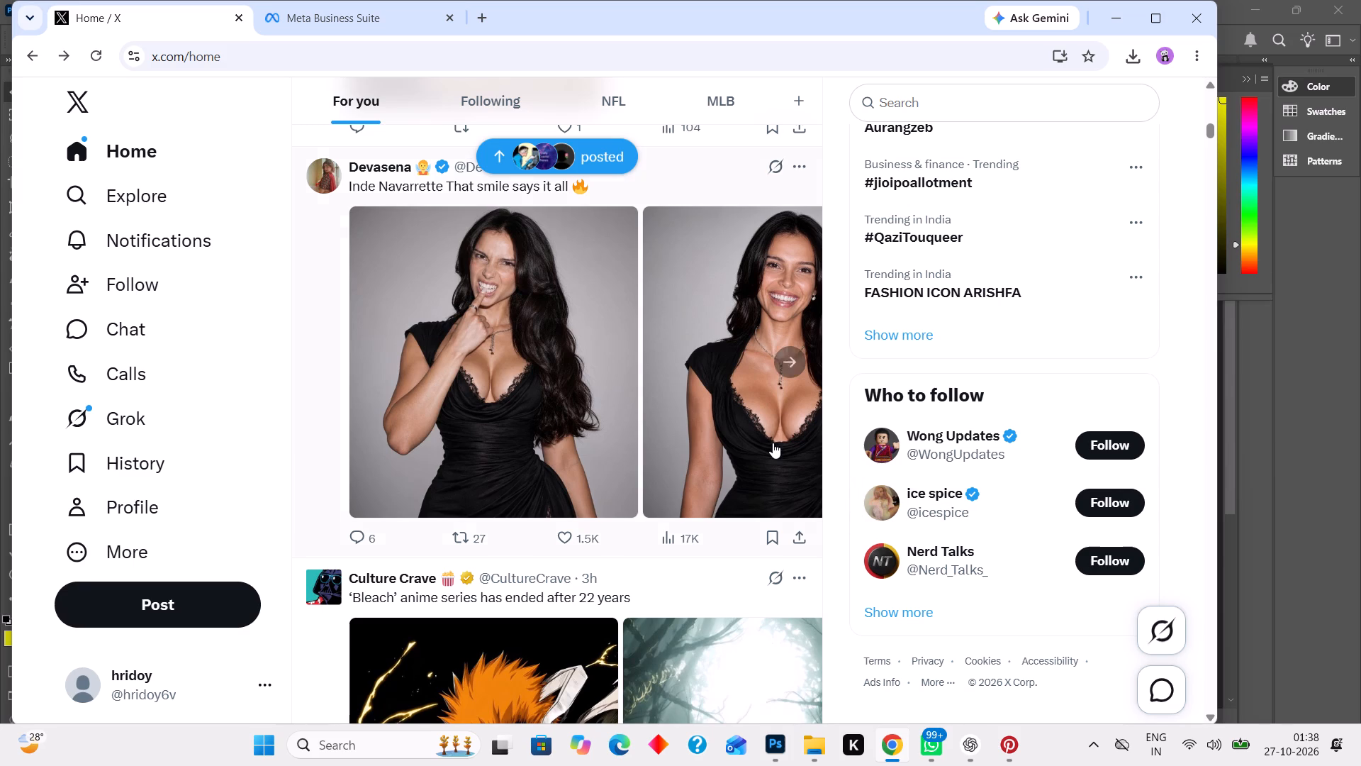
pyautogui.click(786, 356)
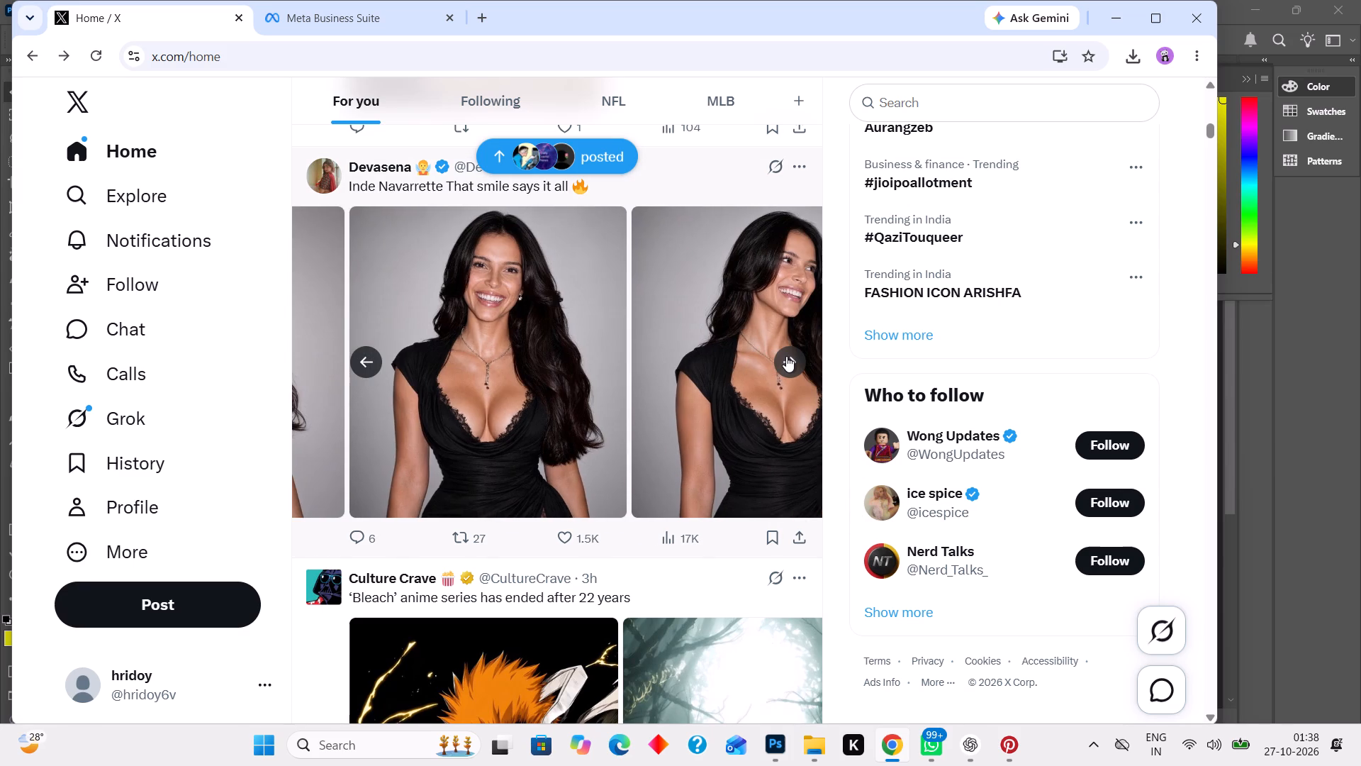
pyautogui.click(786, 356)
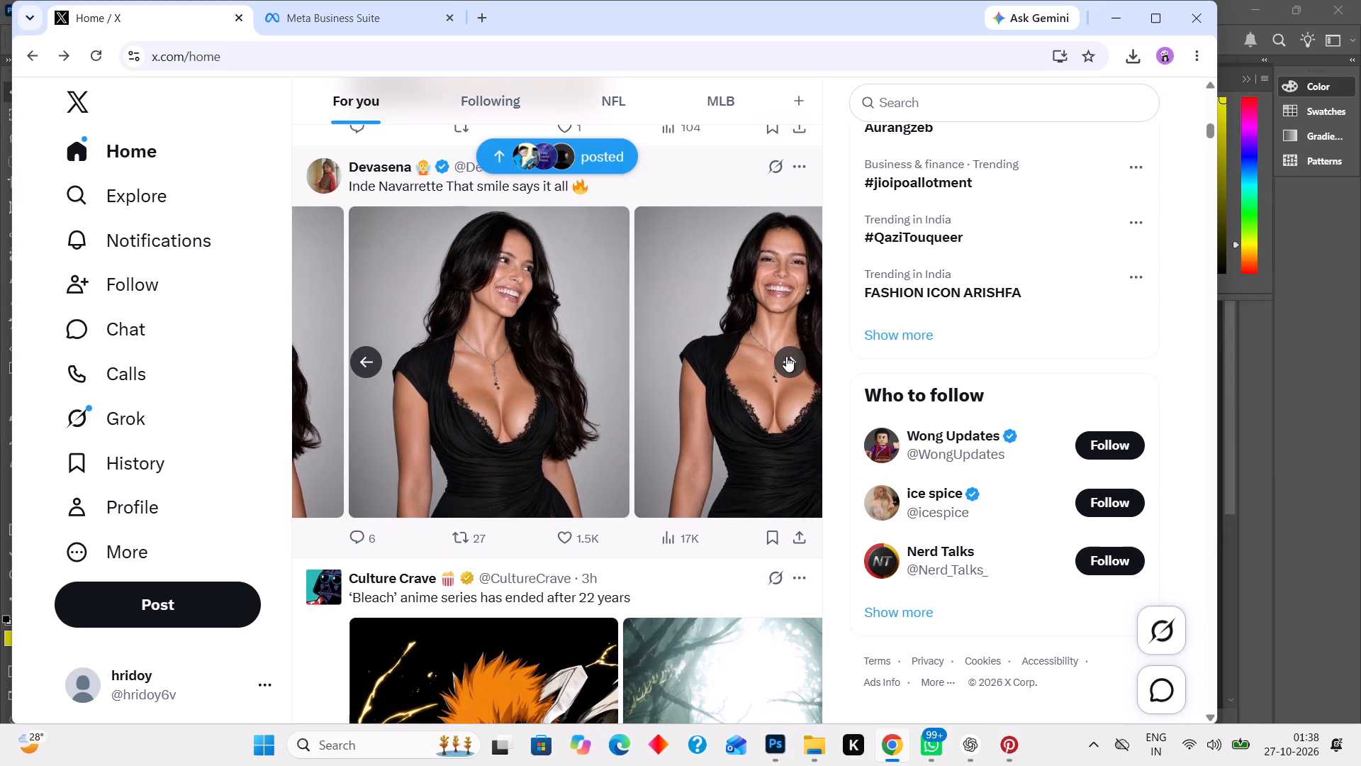
pyautogui.click(786, 356)
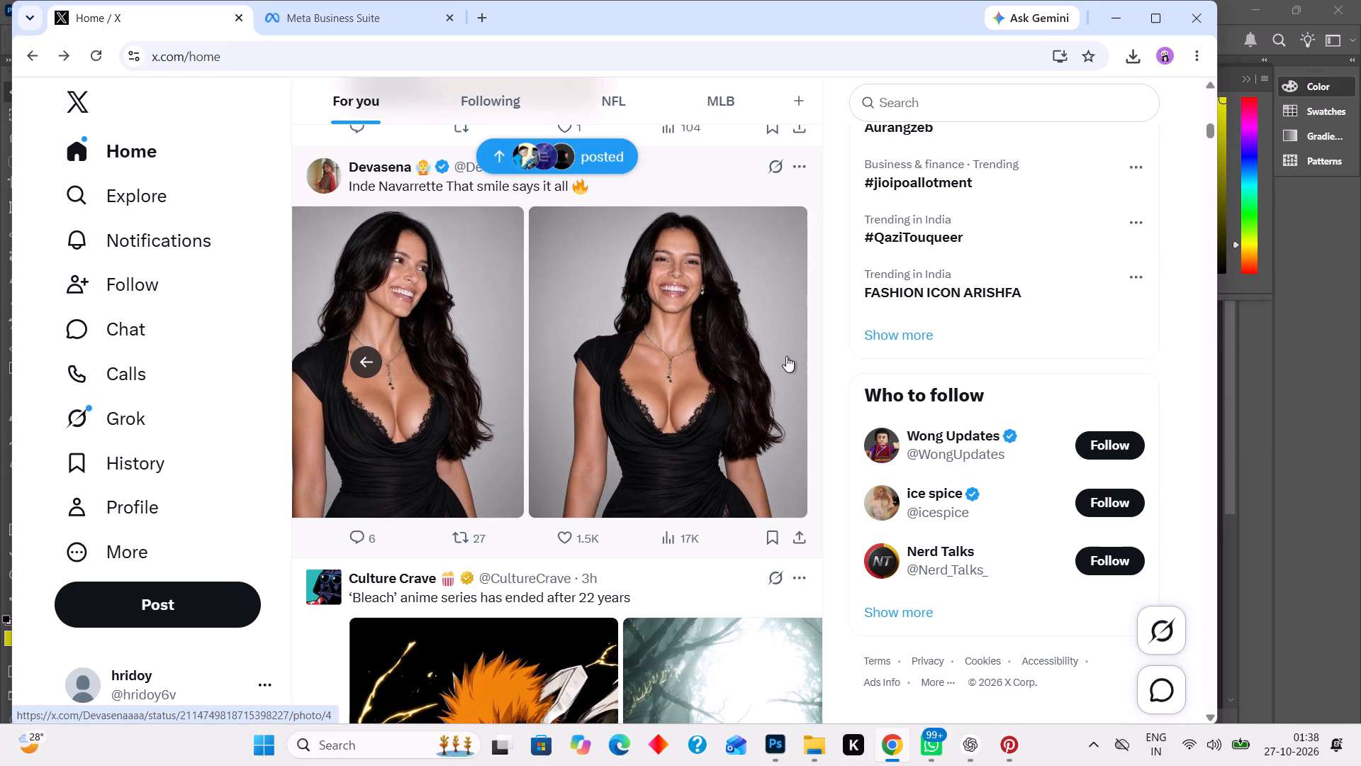
pyautogui.scroll(-6, 786, 356)
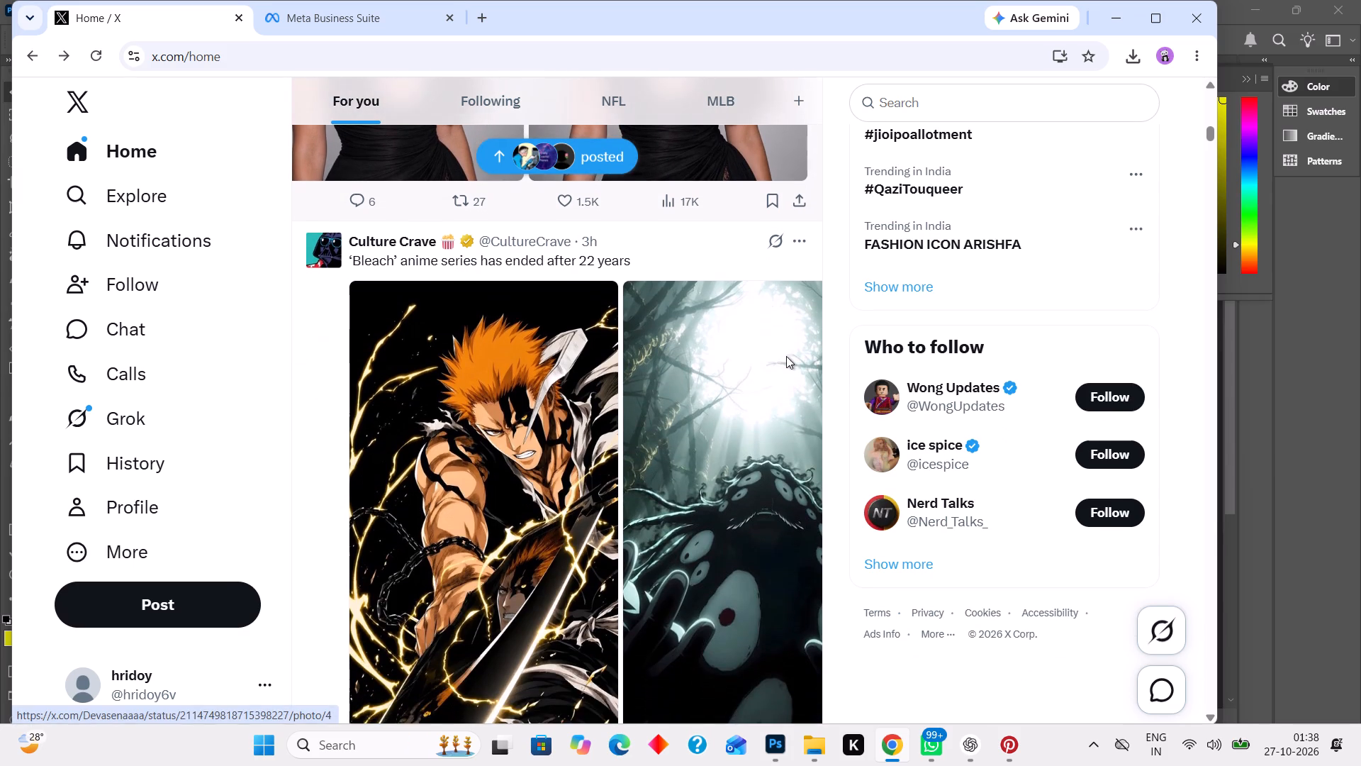
pyautogui.scroll(-1, 786, 356)
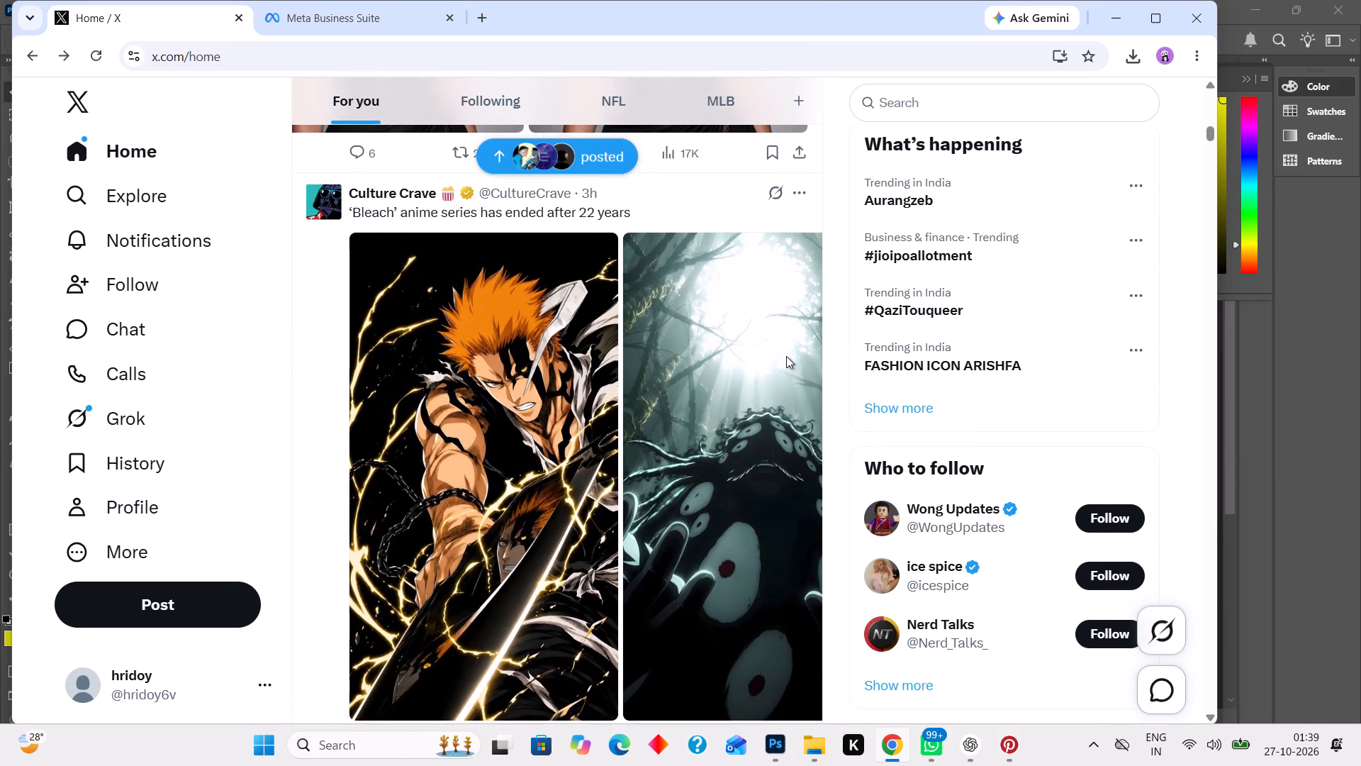
pyautogui.scroll(-4, 786, 356)
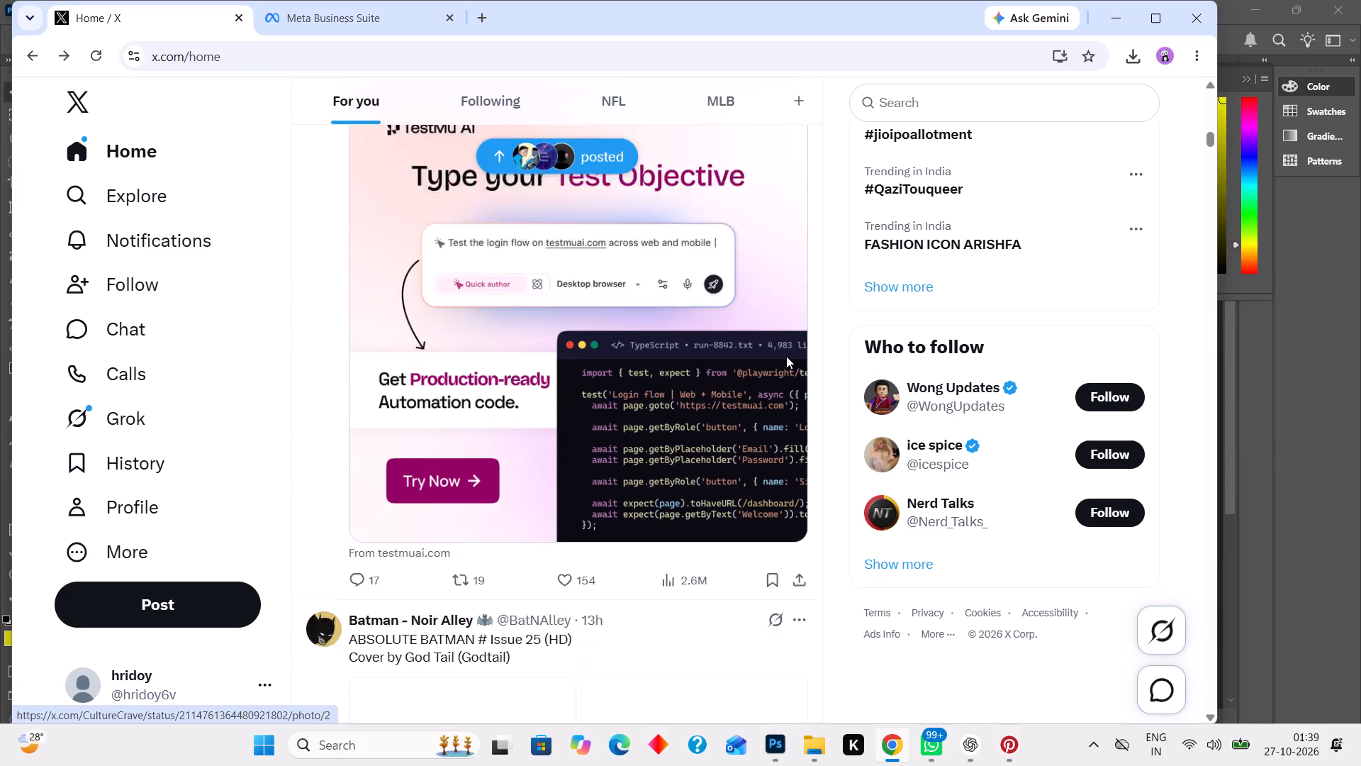
# Look further down the For you feed on X for film and comics news posts.
pyautogui.scroll(-4, 786, 356)
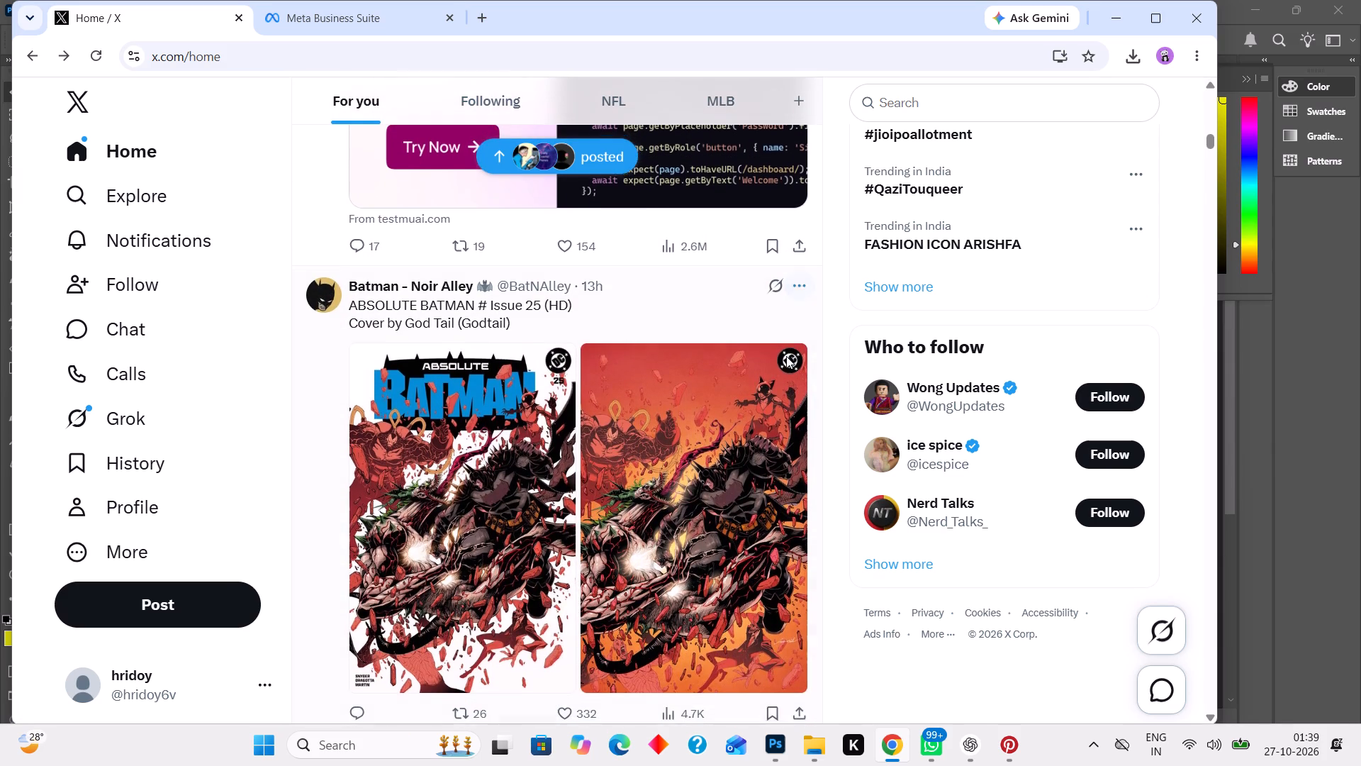
pyautogui.scroll(-1, 786, 356)
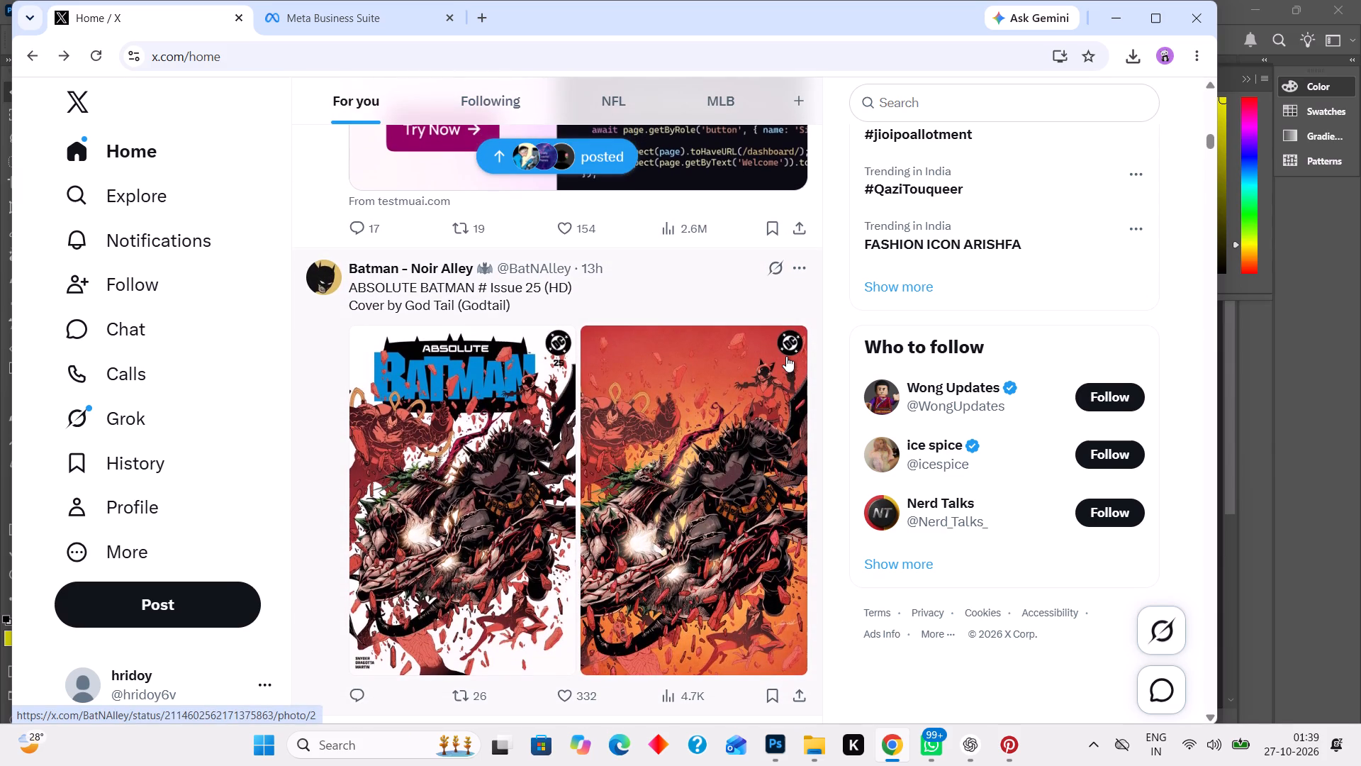
pyautogui.scroll(-5, 786, 356)
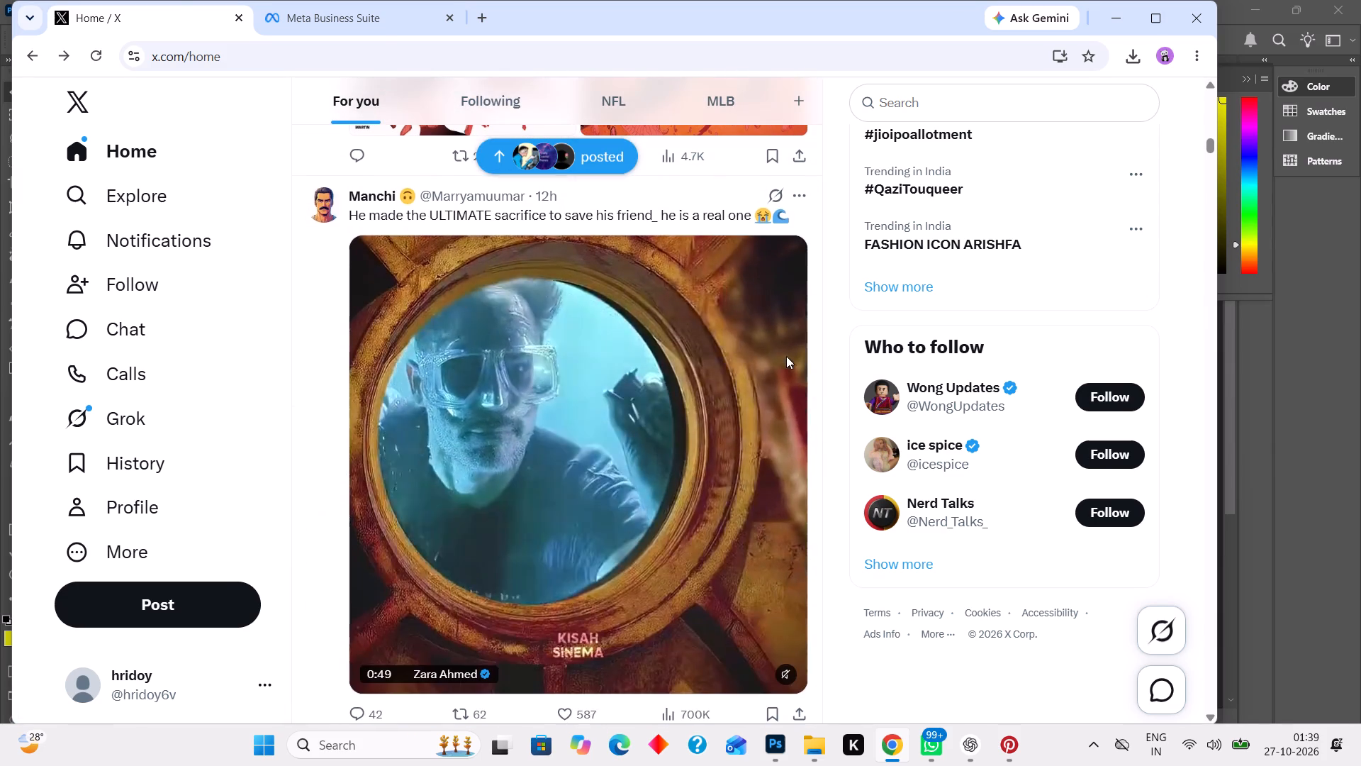
pyautogui.scroll(-3, 786, 356)
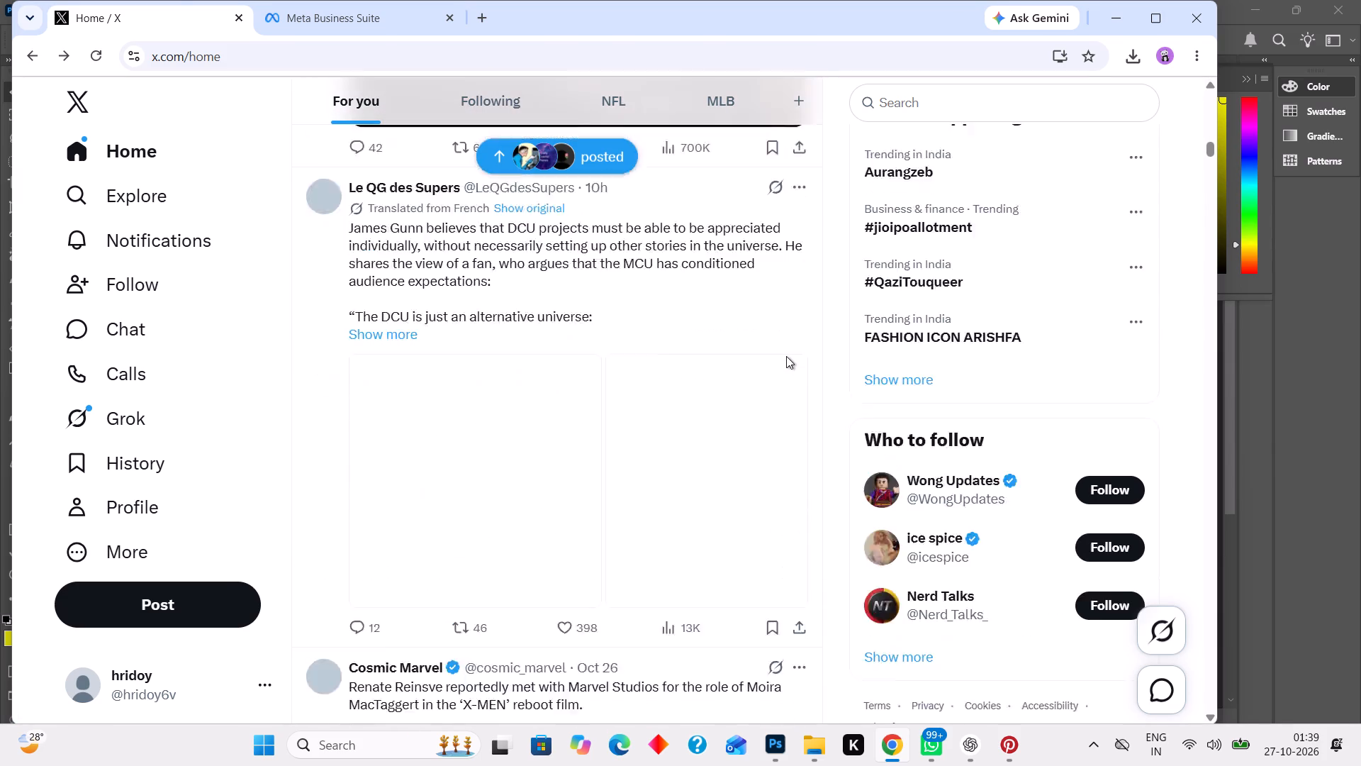
pyautogui.scroll(-4, 786, 356)
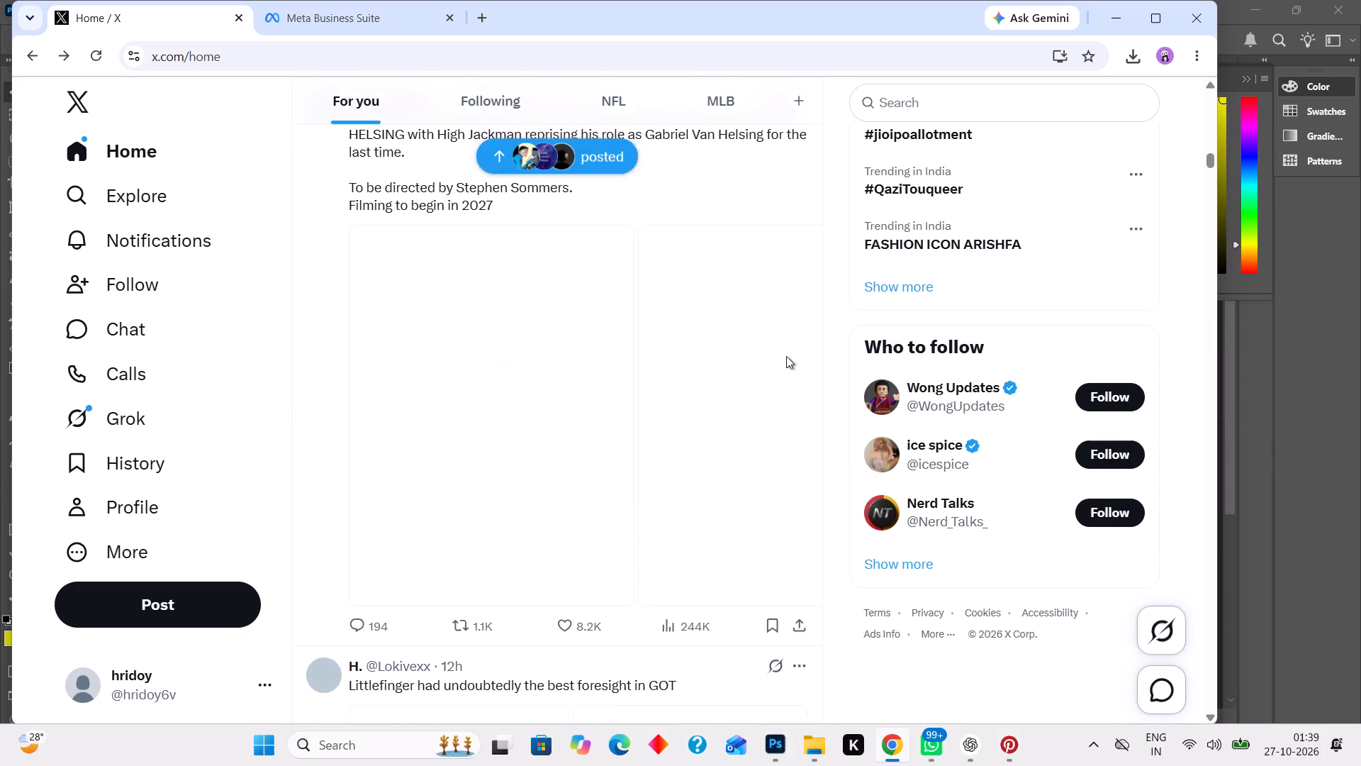
pyautogui.scroll(-3, 786, 356)
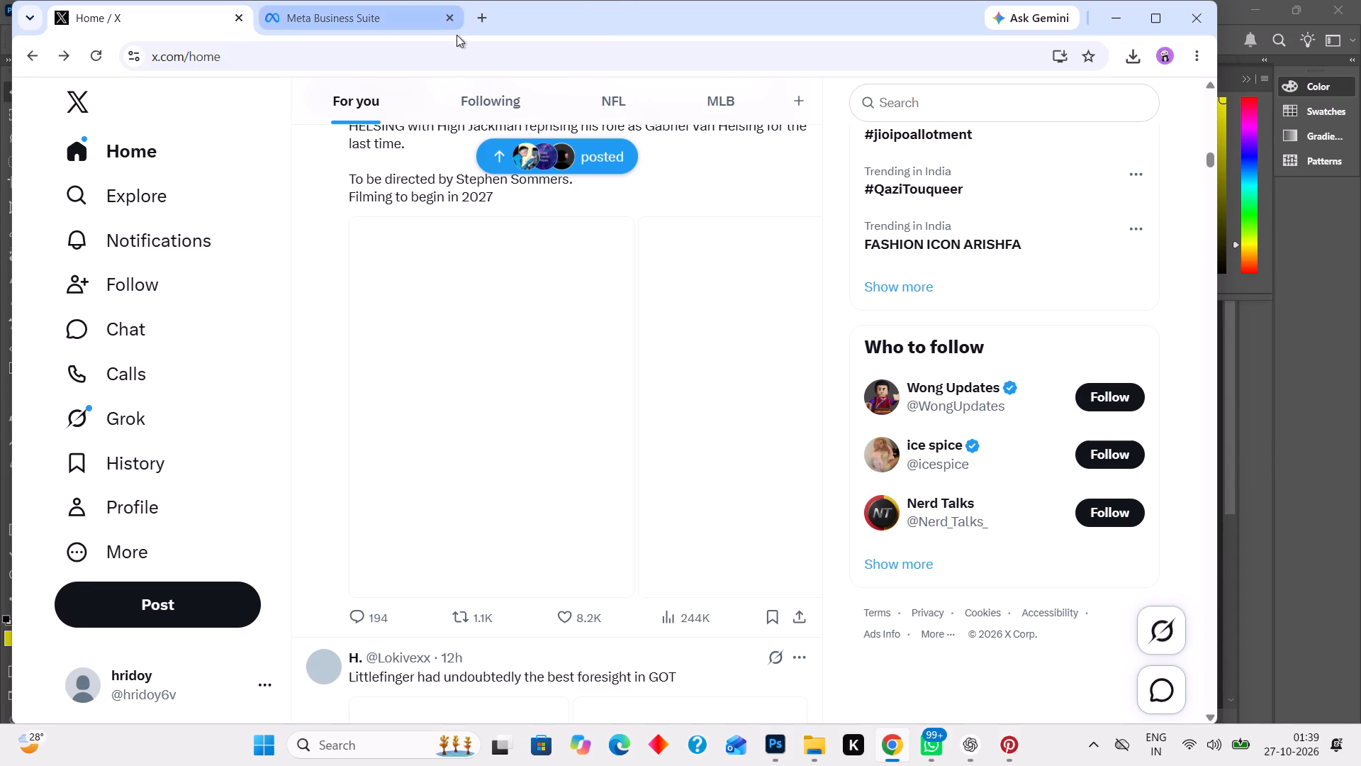
# Switch back to the Meta Business Suite composer and check the media upload for the James Gunn DC villains post.
pyautogui.click(379, 17)
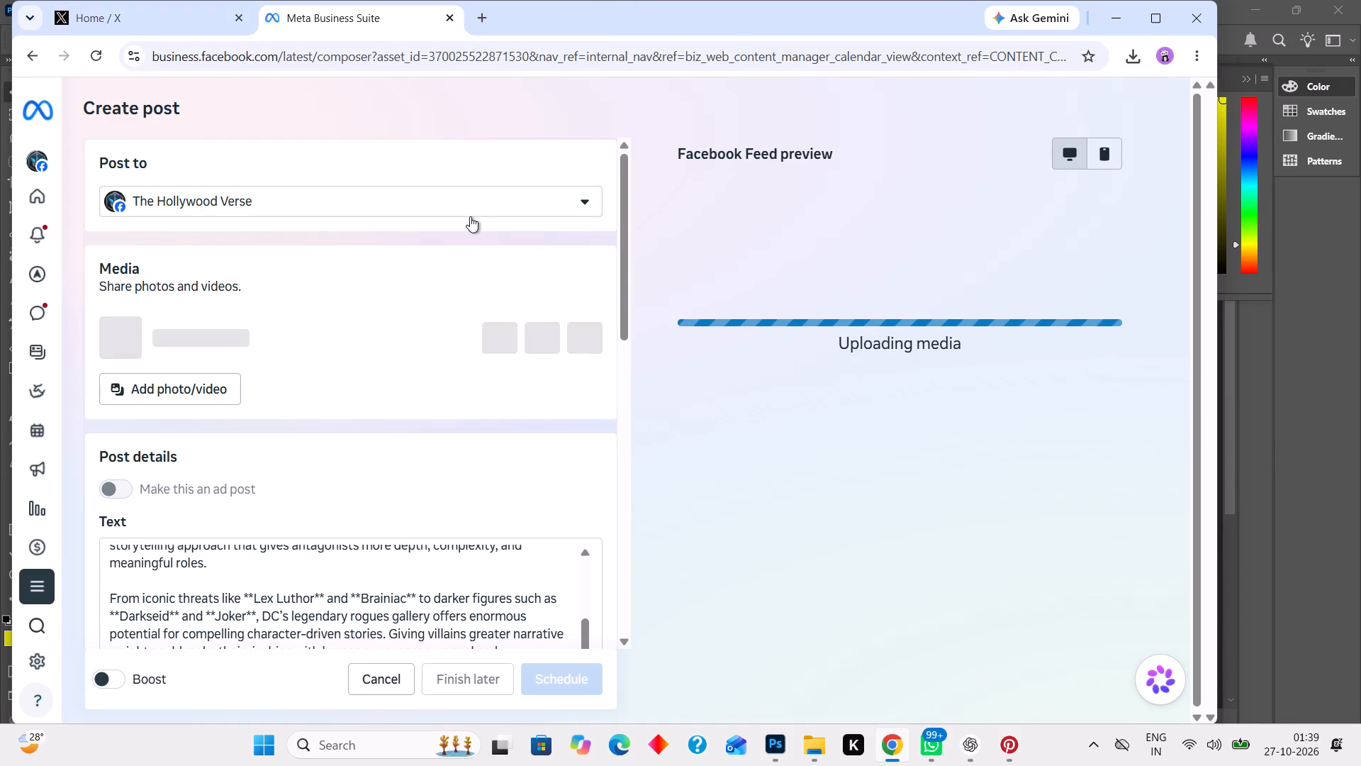
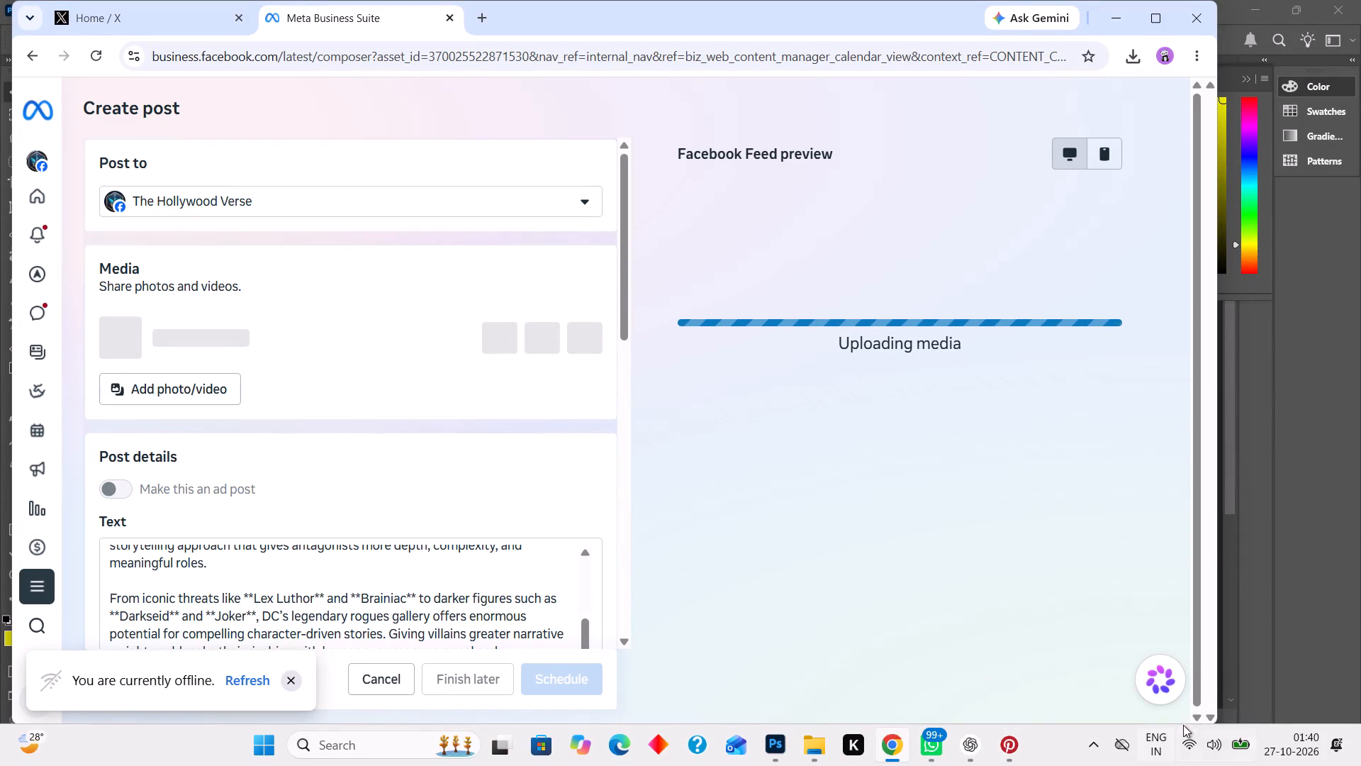
# Check the computer's Wi-Fi connection status while the post's media is uploading, and return to the post composer.
pyautogui.click(1190, 741)
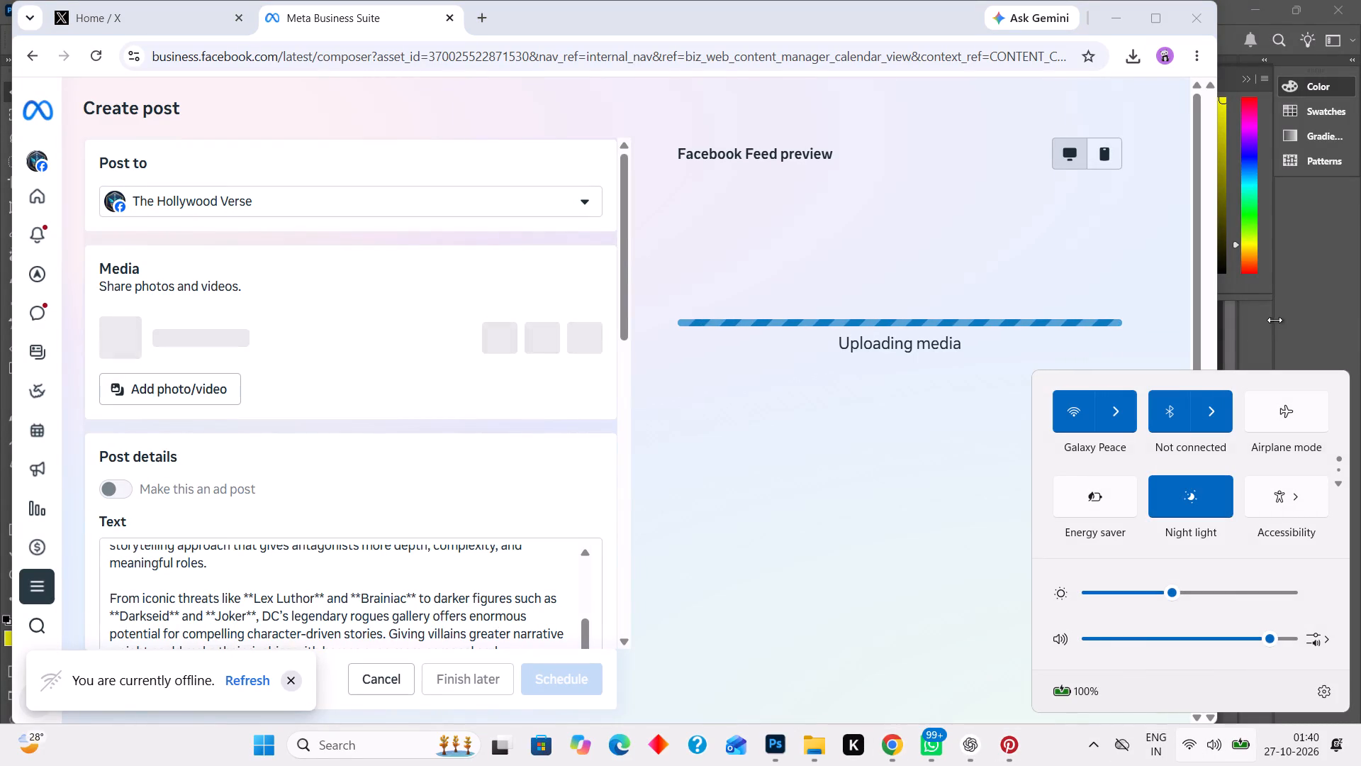
pyautogui.click(933, 519)
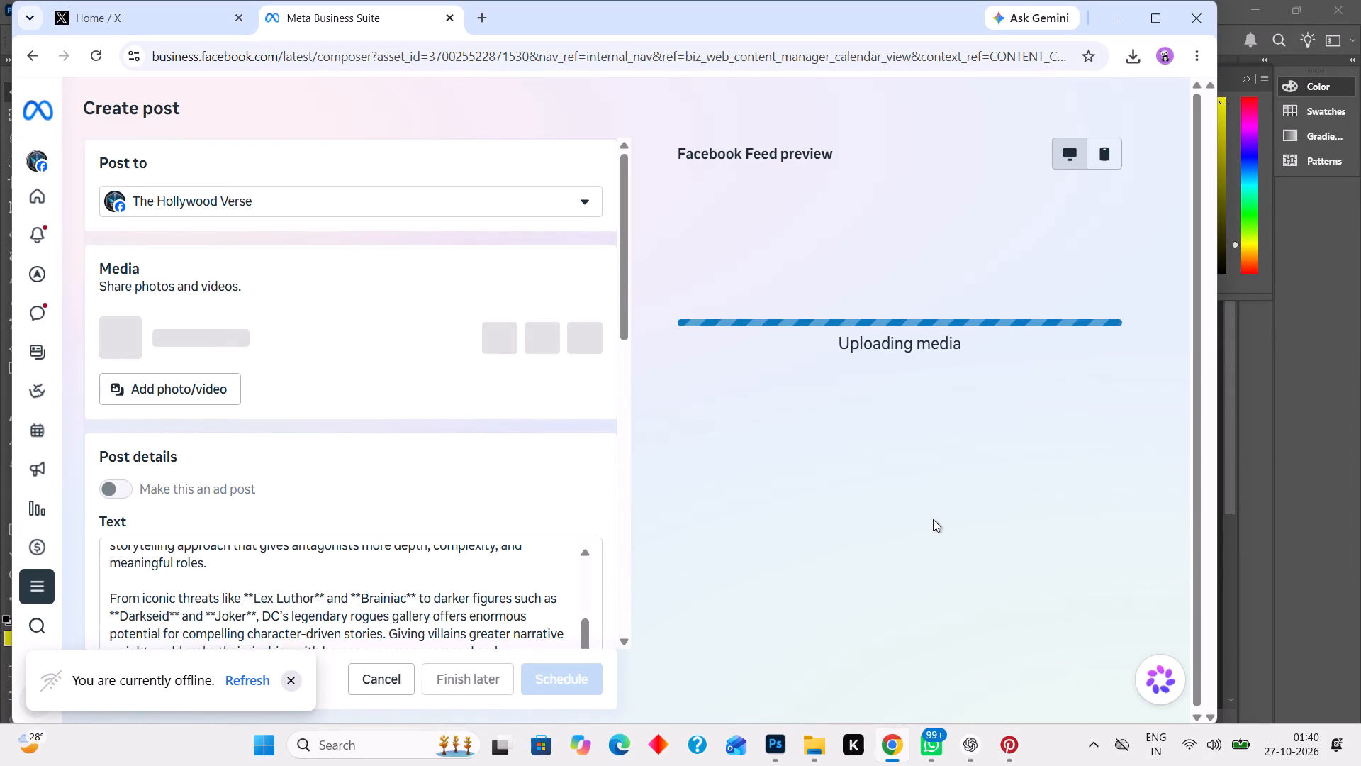
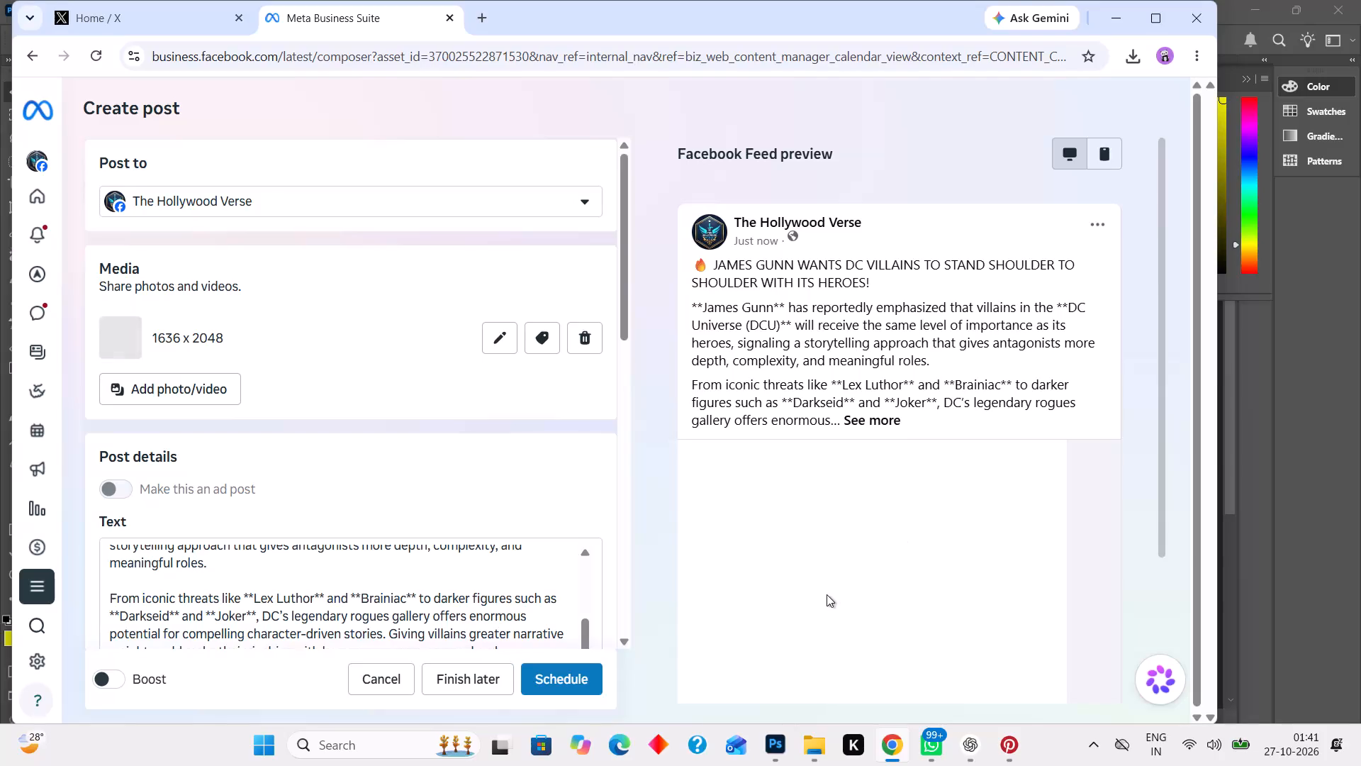
# Check the image in the Facebook Feed preview and schedule the James Gunn DC villains post for The Hollywood Verse.
pyautogui.scroll(-3, 827, 594)
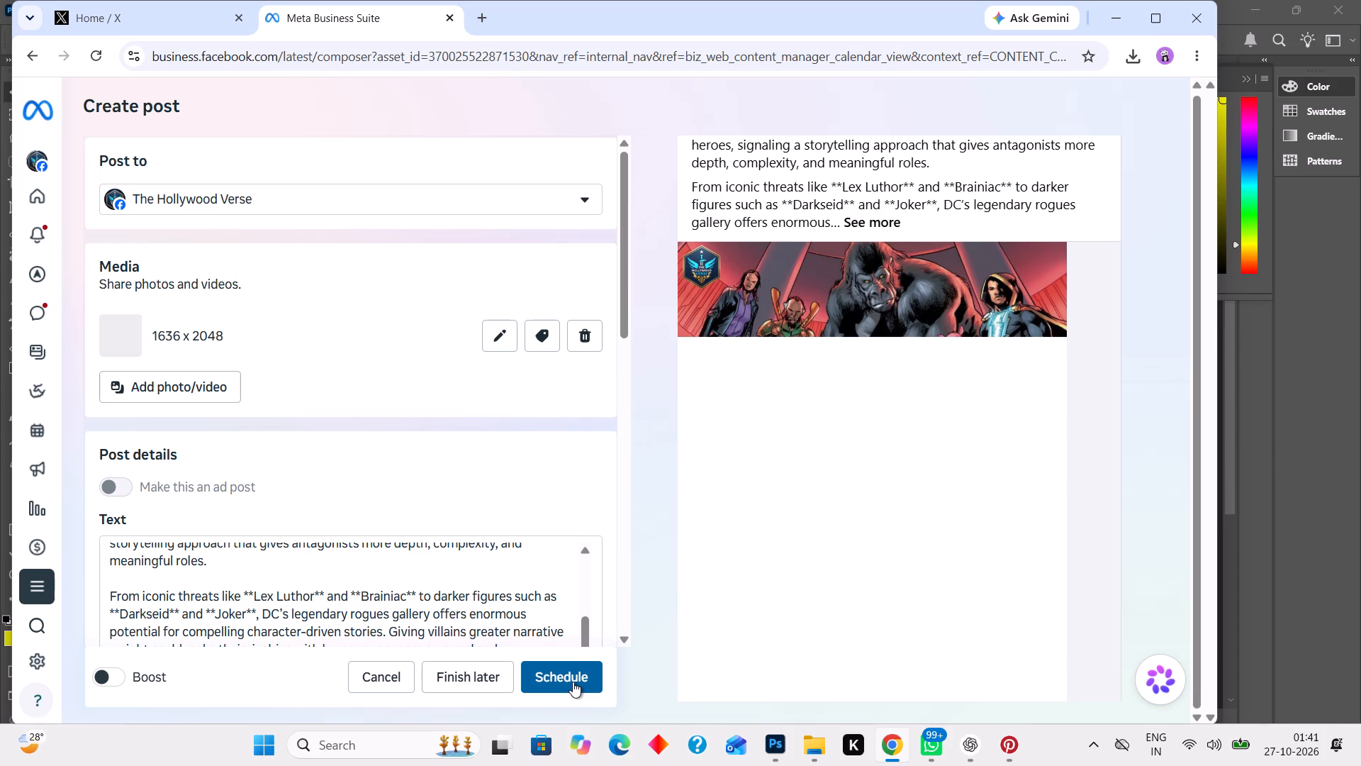
pyautogui.click(573, 682)
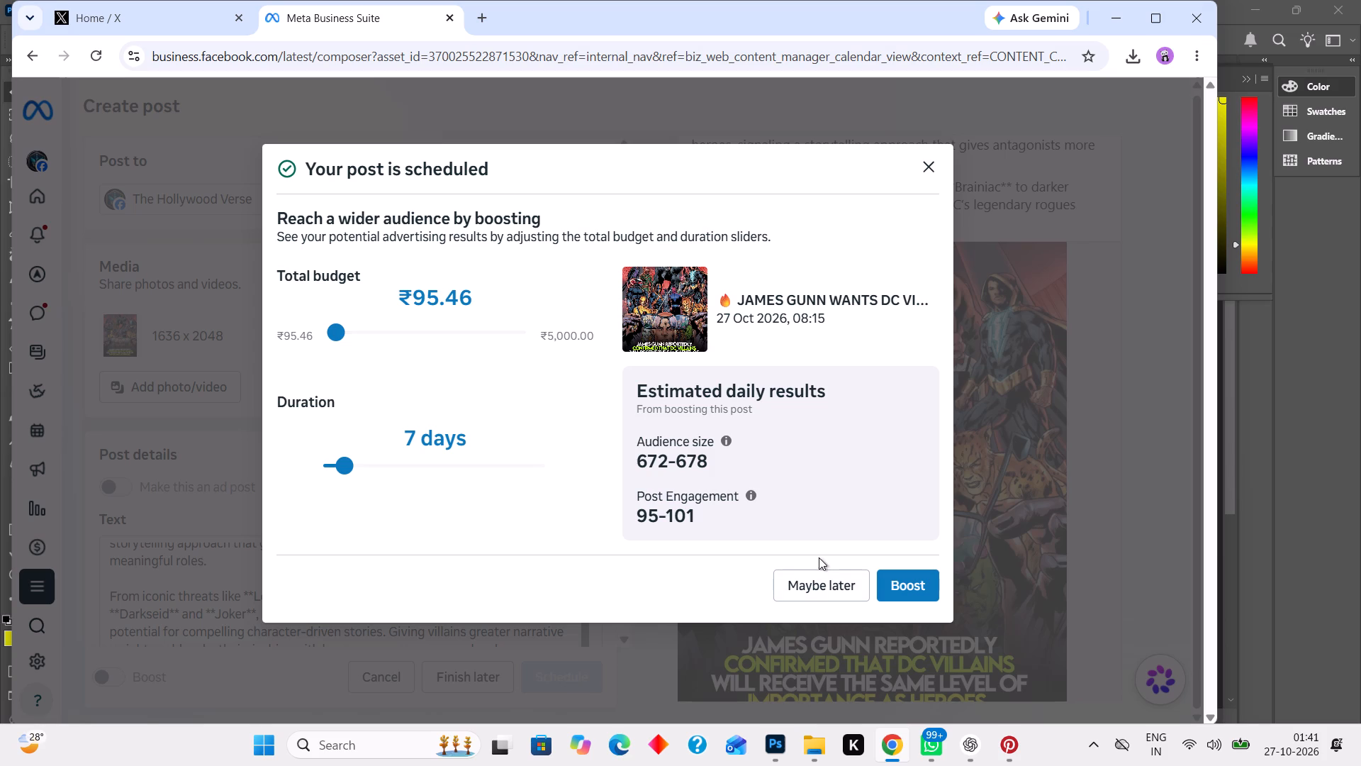
# Dismiss the boosting offer for the scheduled James Gunn DC villains post without boosting it.
pyautogui.click(931, 169)
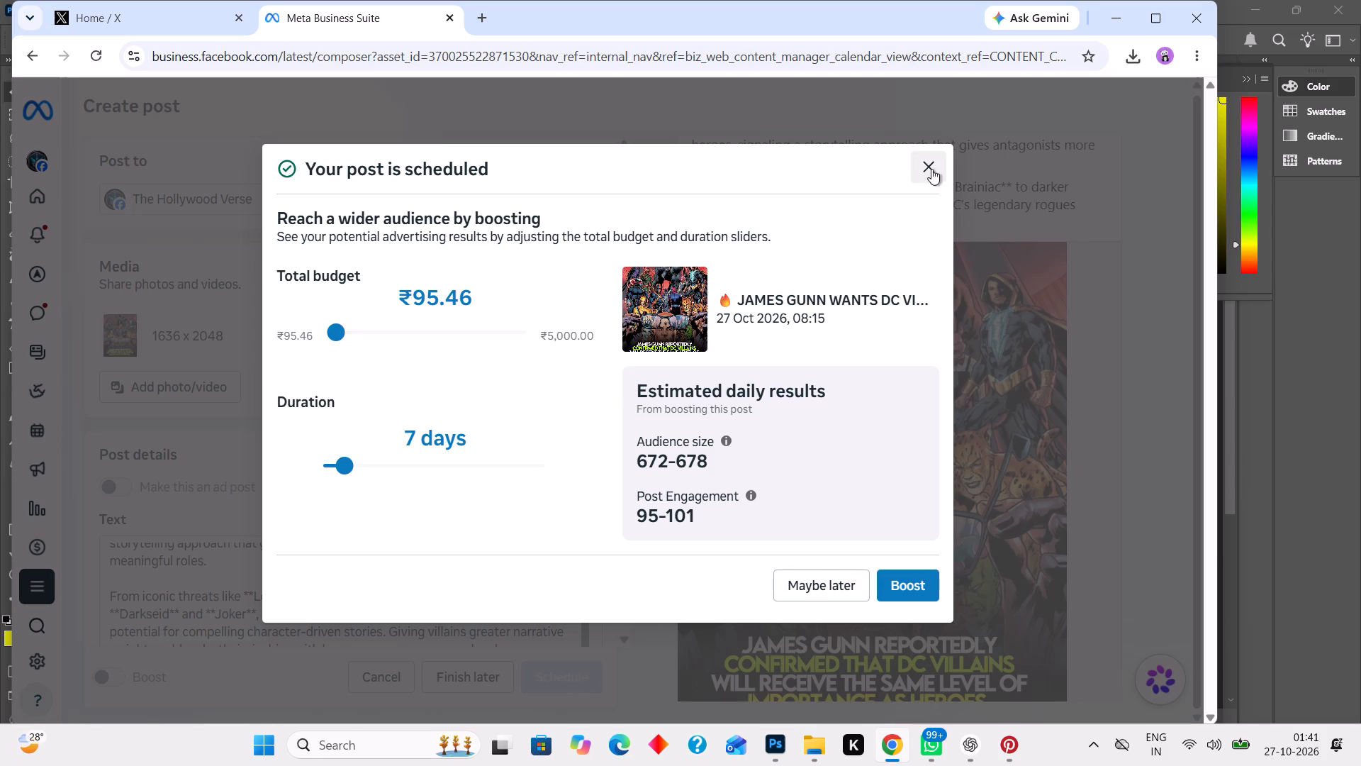
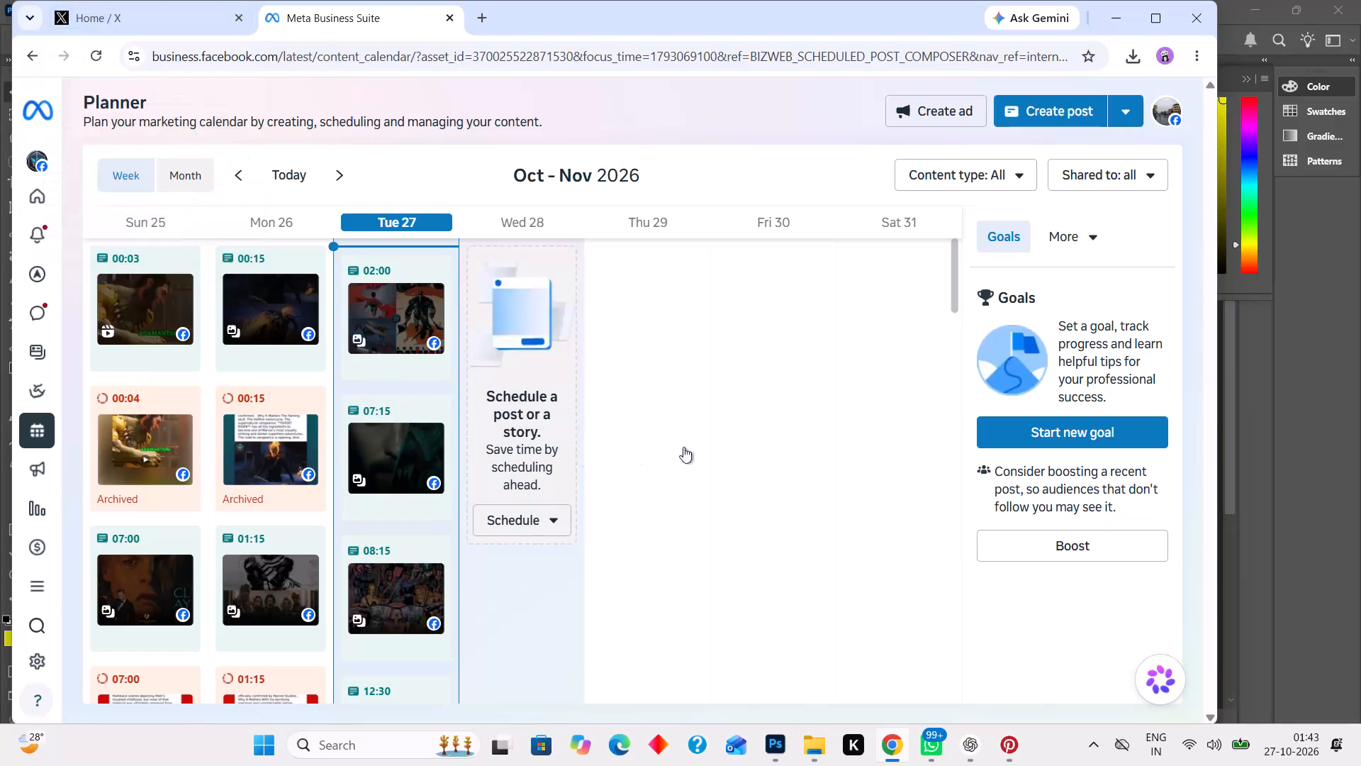
# Review the posts scheduled for Tuesday 27 October in the weekly planner, from the 02:00 slot through the 12:30 slot.
pyautogui.scroll(1, 405, 473)
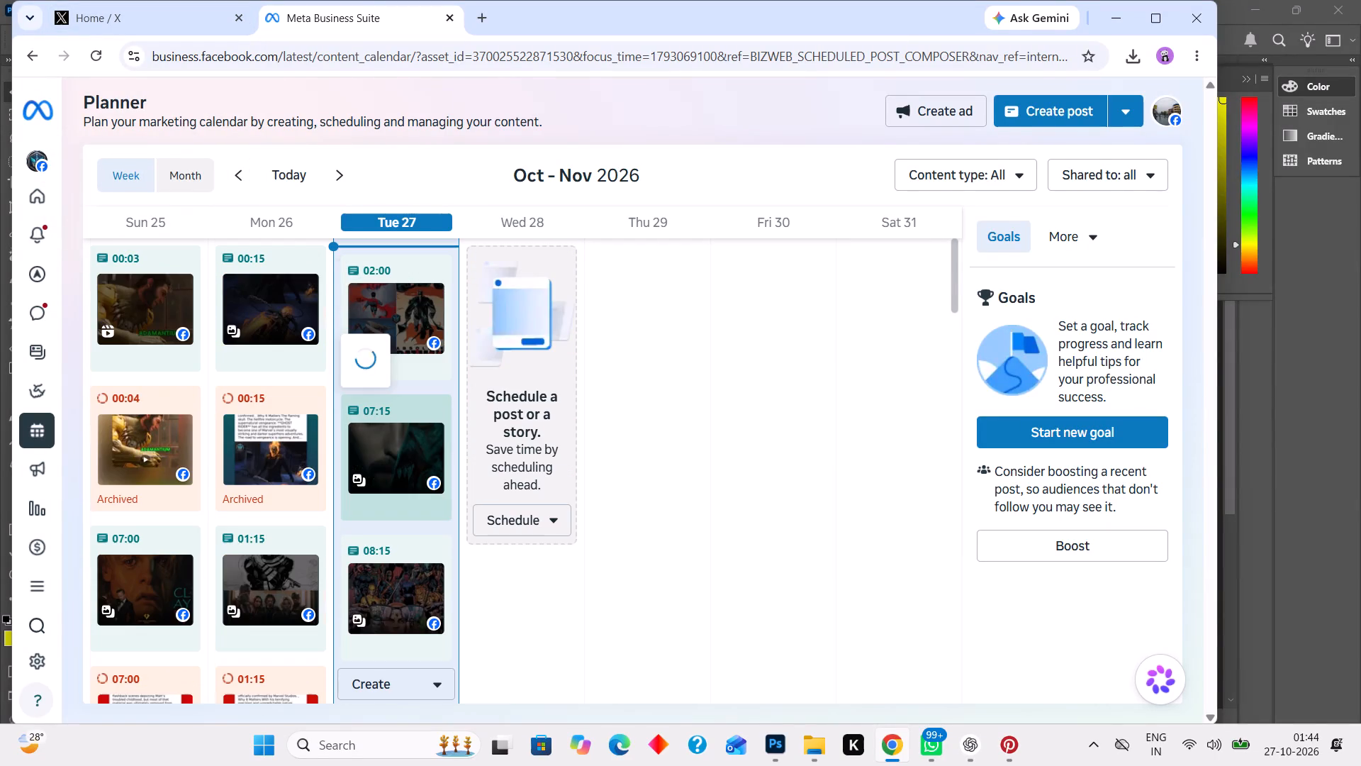
pyautogui.scroll(1, 405, 473)
pyautogui.scroll(-4, 405, 473)
pyautogui.scroll(2, 405, 473)
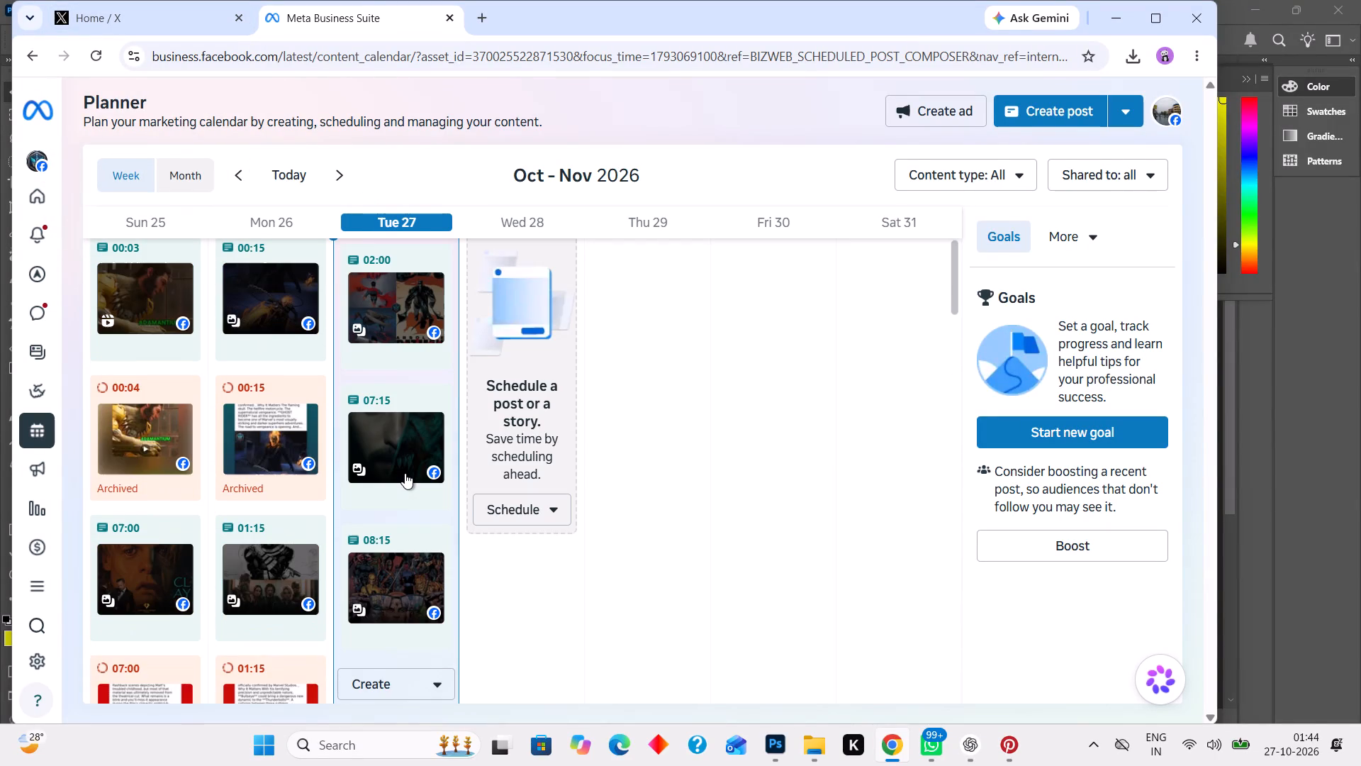
pyautogui.scroll(1, 405, 473)
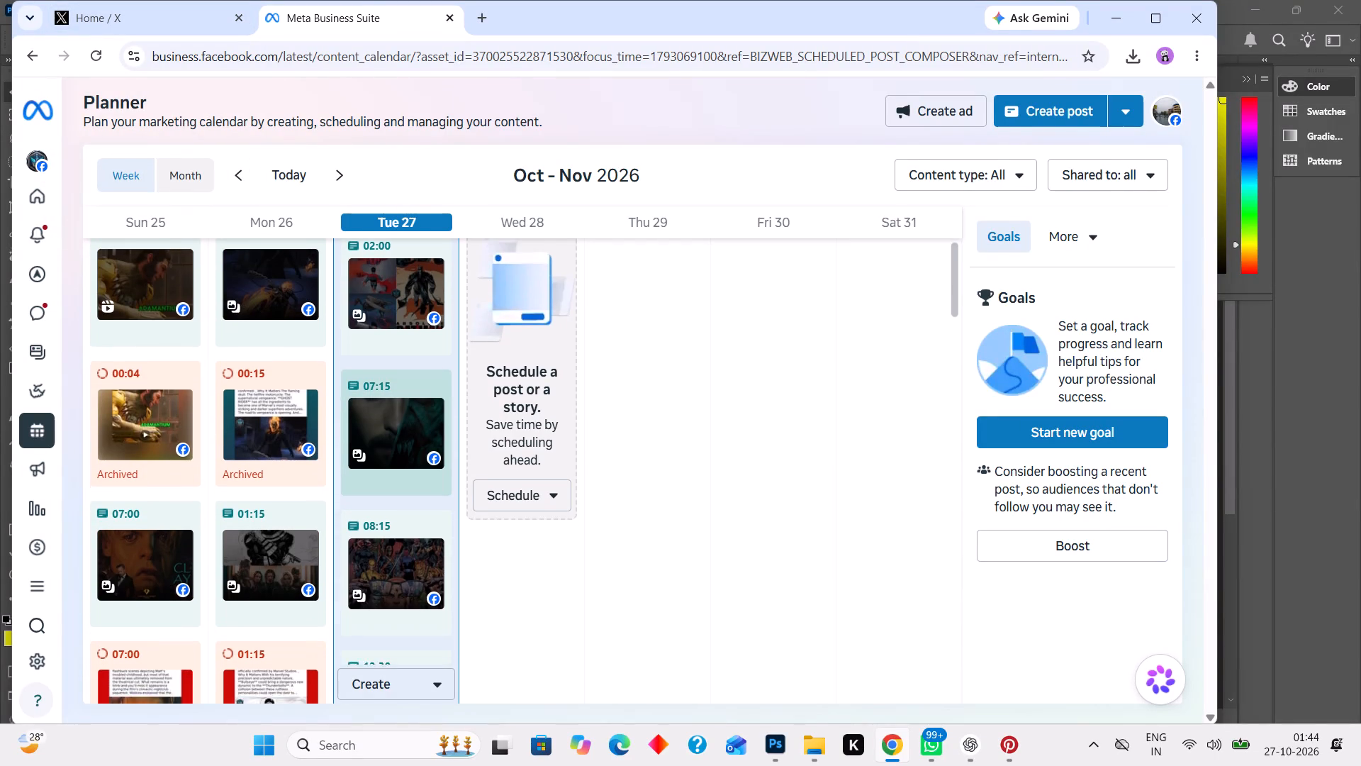
pyautogui.scroll(1, 405, 473)
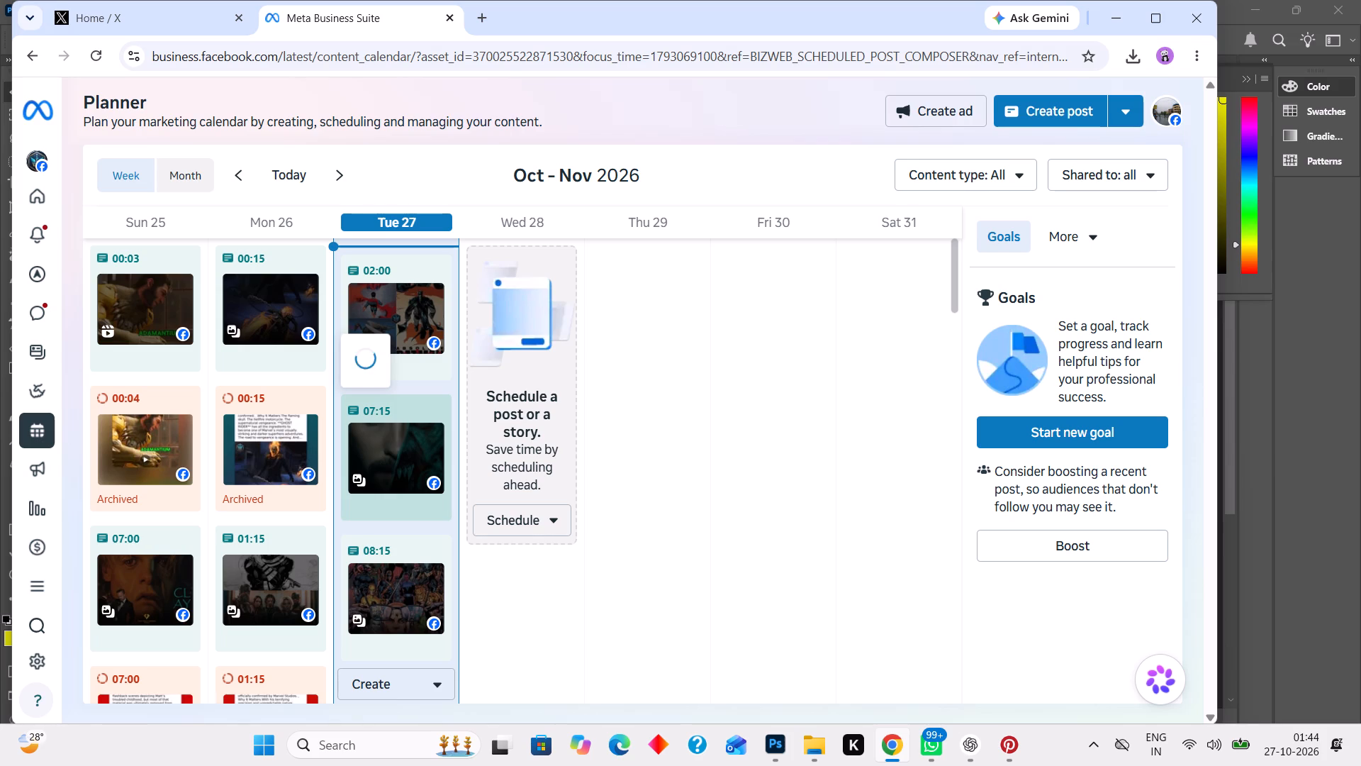
pyautogui.scroll(-2, 405, 473)
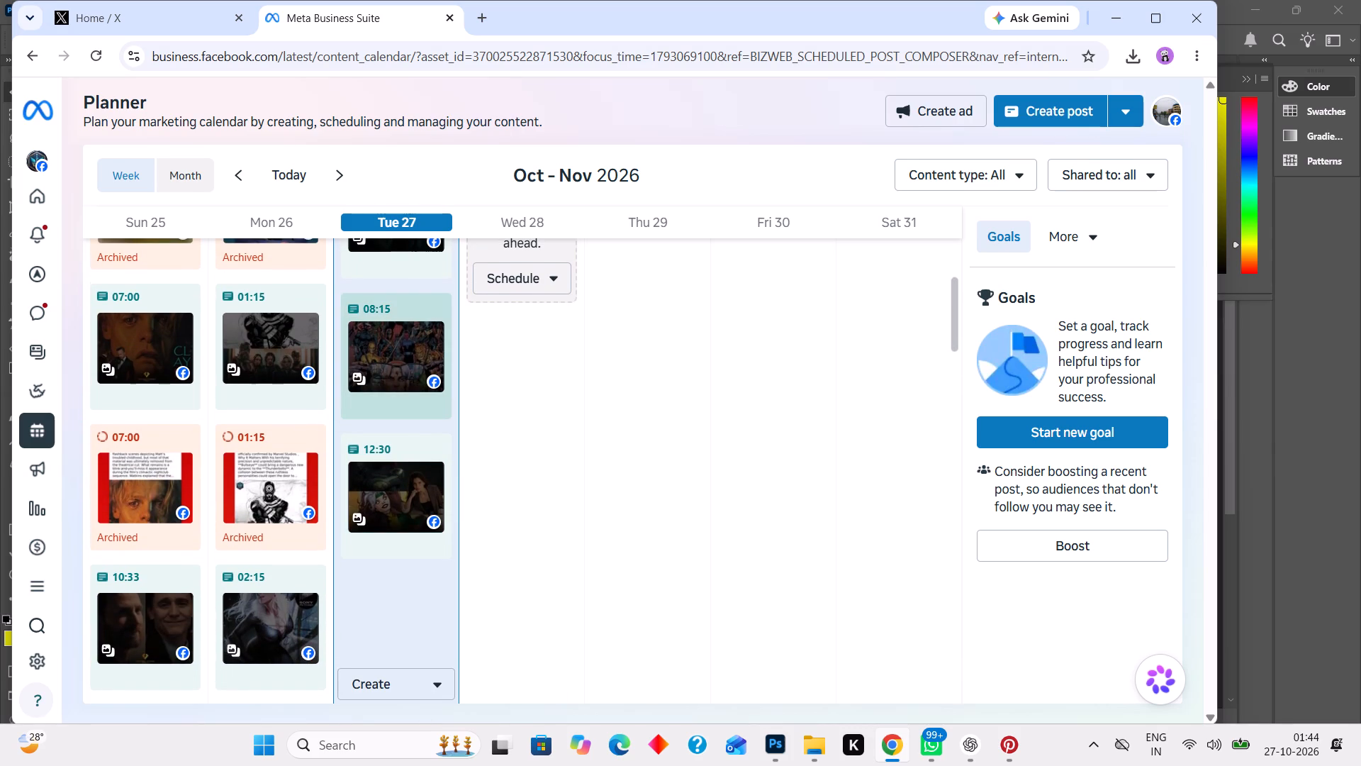
pyautogui.scroll(-1, 410, 394)
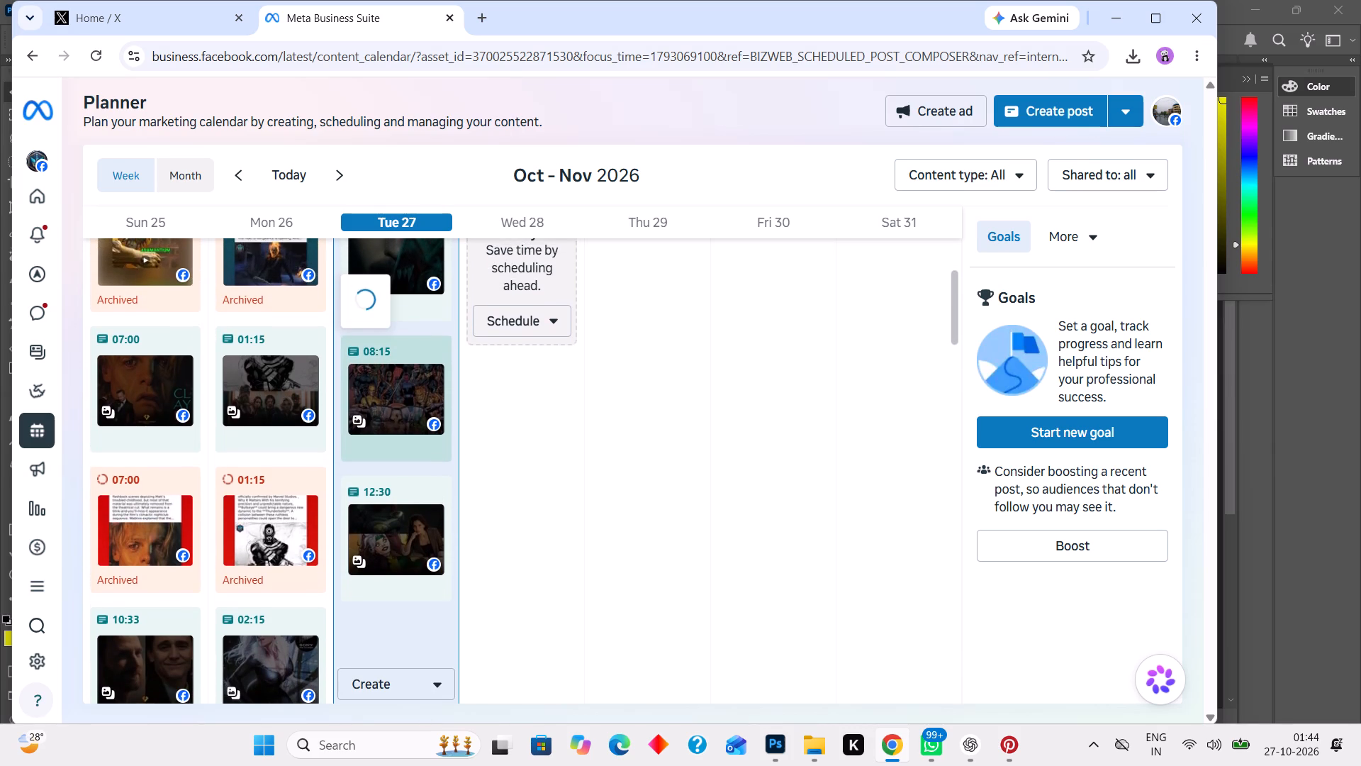
pyautogui.scroll(-2, 410, 394)
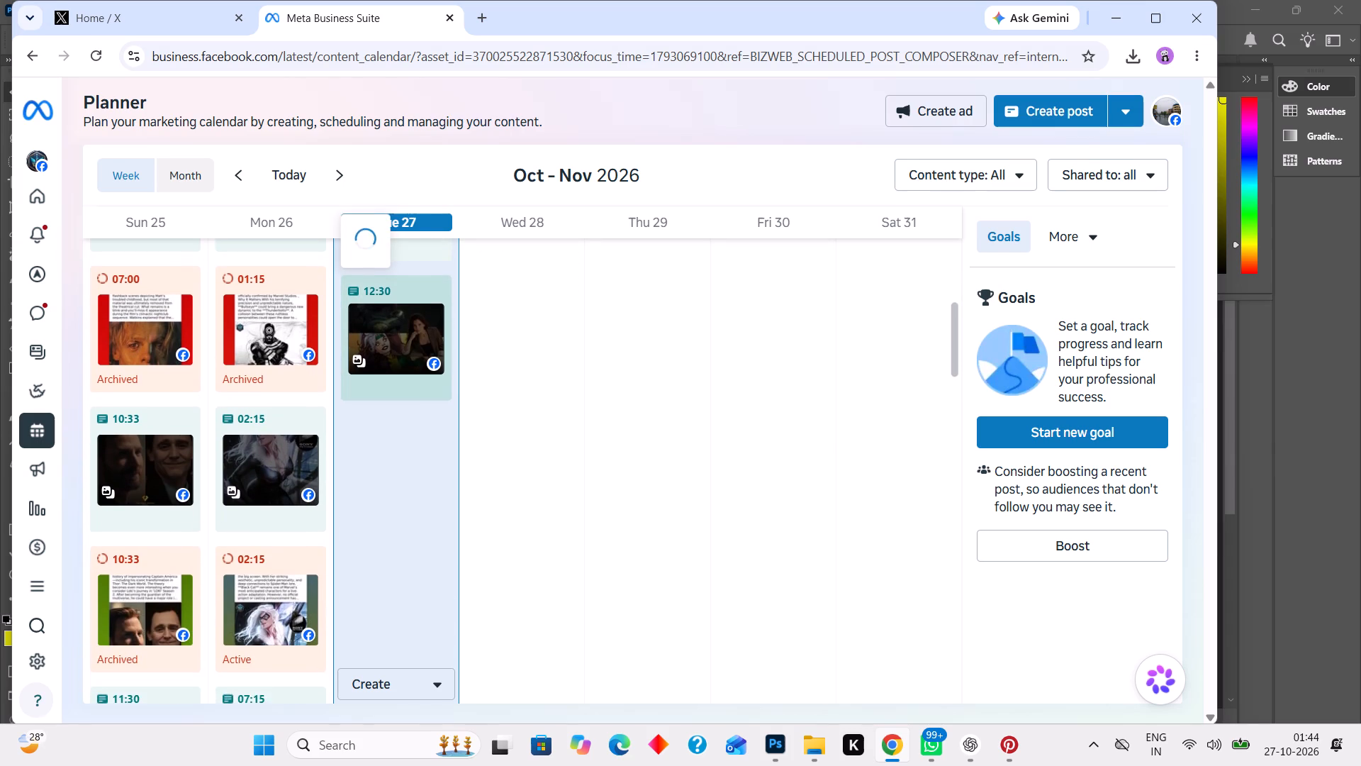
pyautogui.scroll(-1, 410, 394)
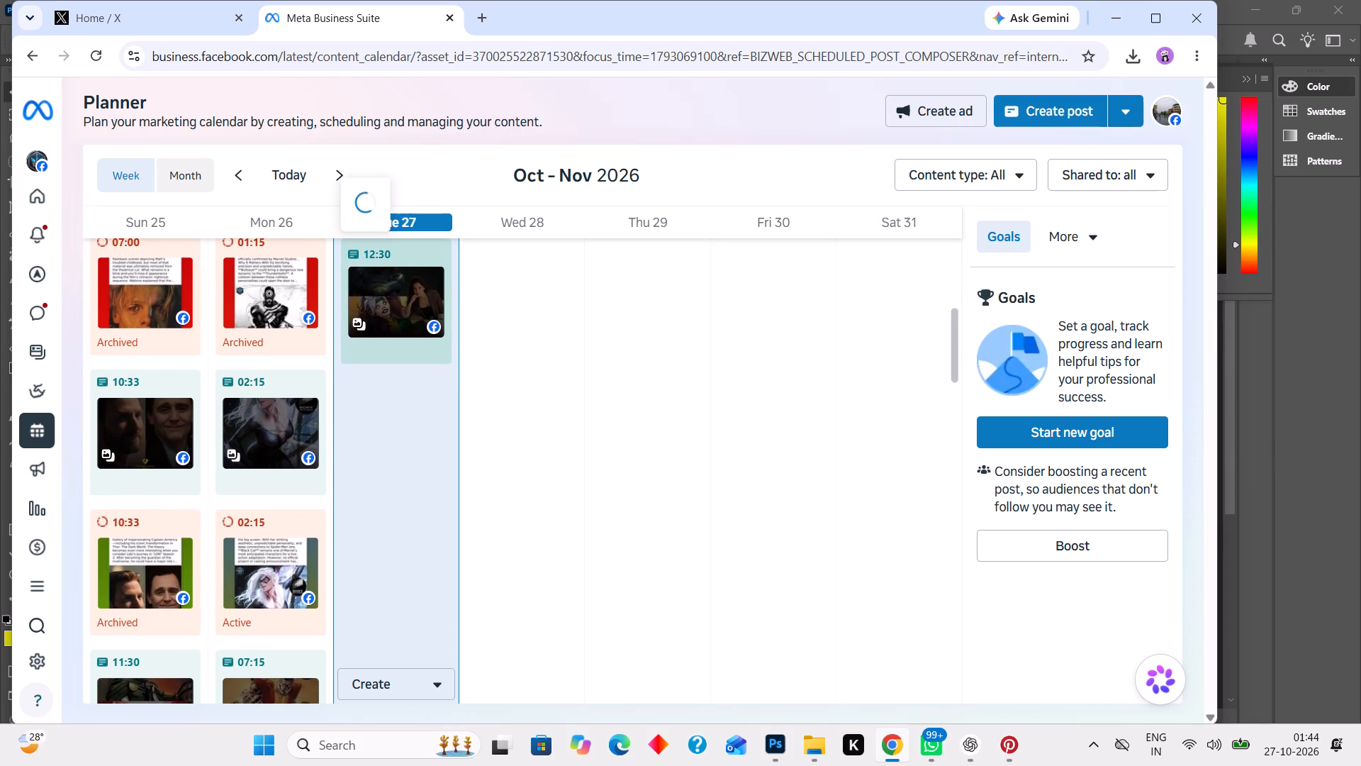
pyautogui.scroll(-1, 410, 394)
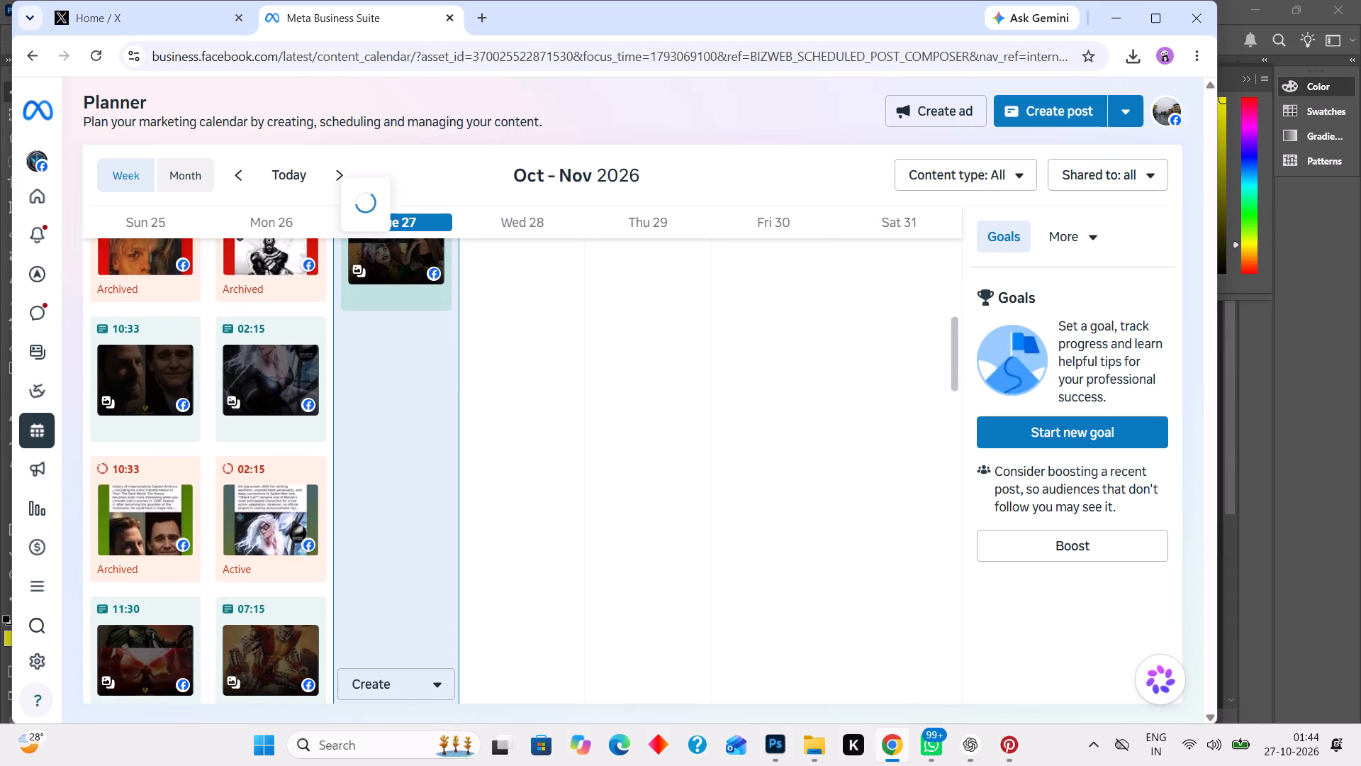
pyautogui.scroll(-1, 410, 394)
pyautogui.scroll(1, 410, 394)
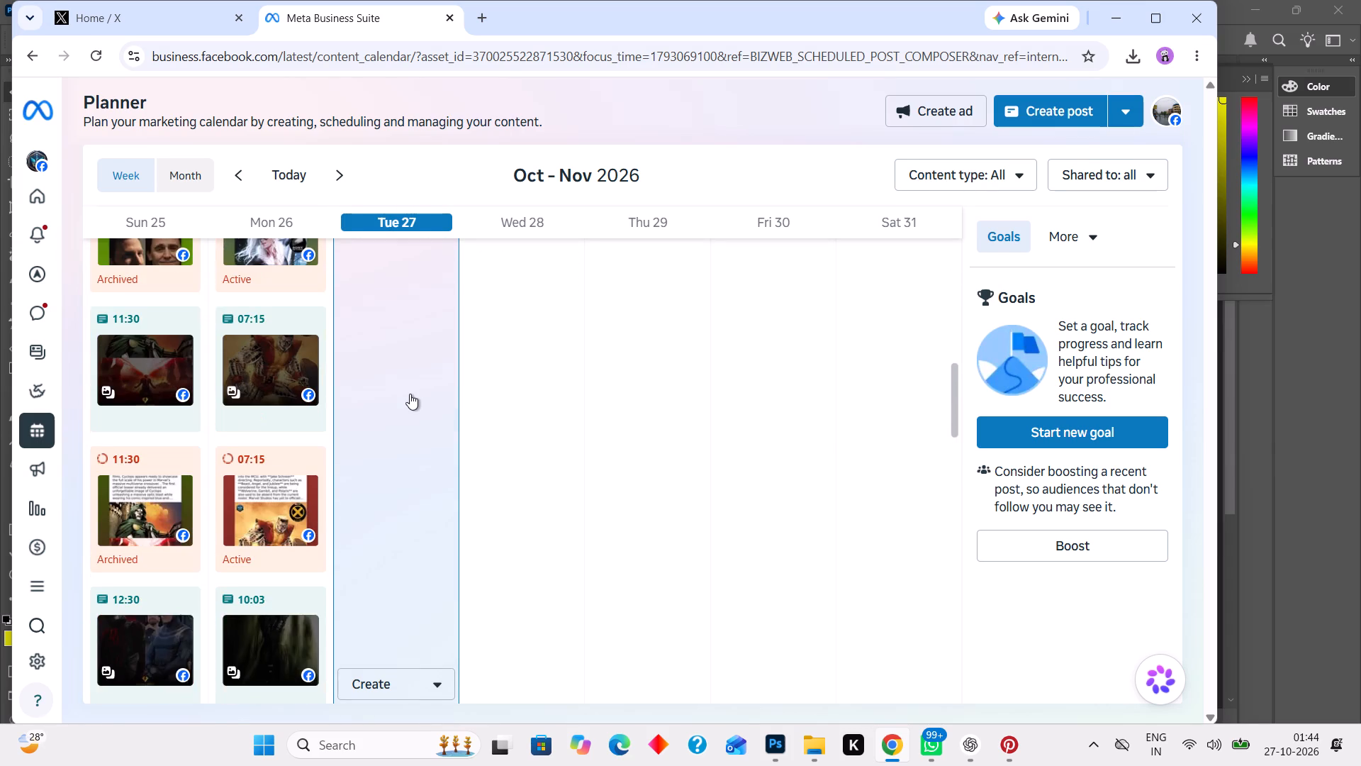
pyautogui.scroll(5, 410, 394)
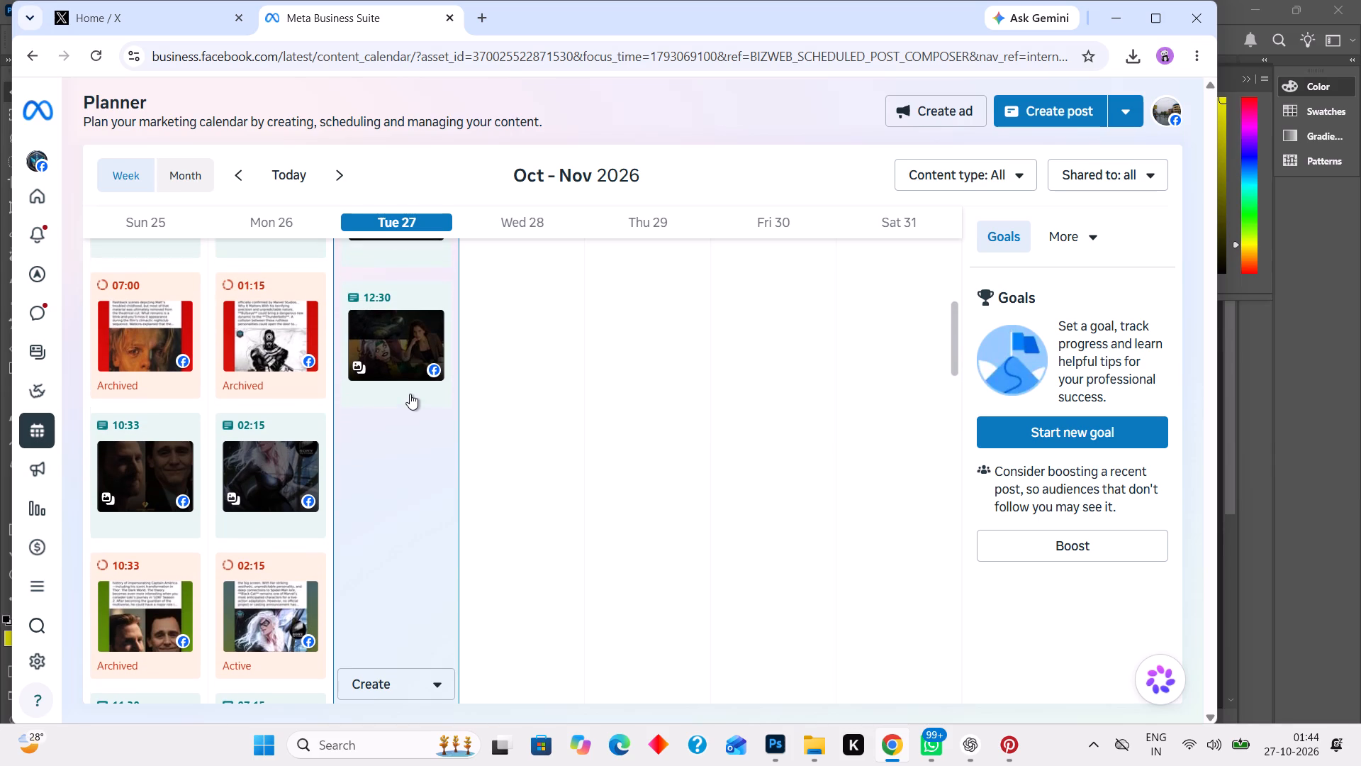
pyautogui.scroll(1, 398, 353)
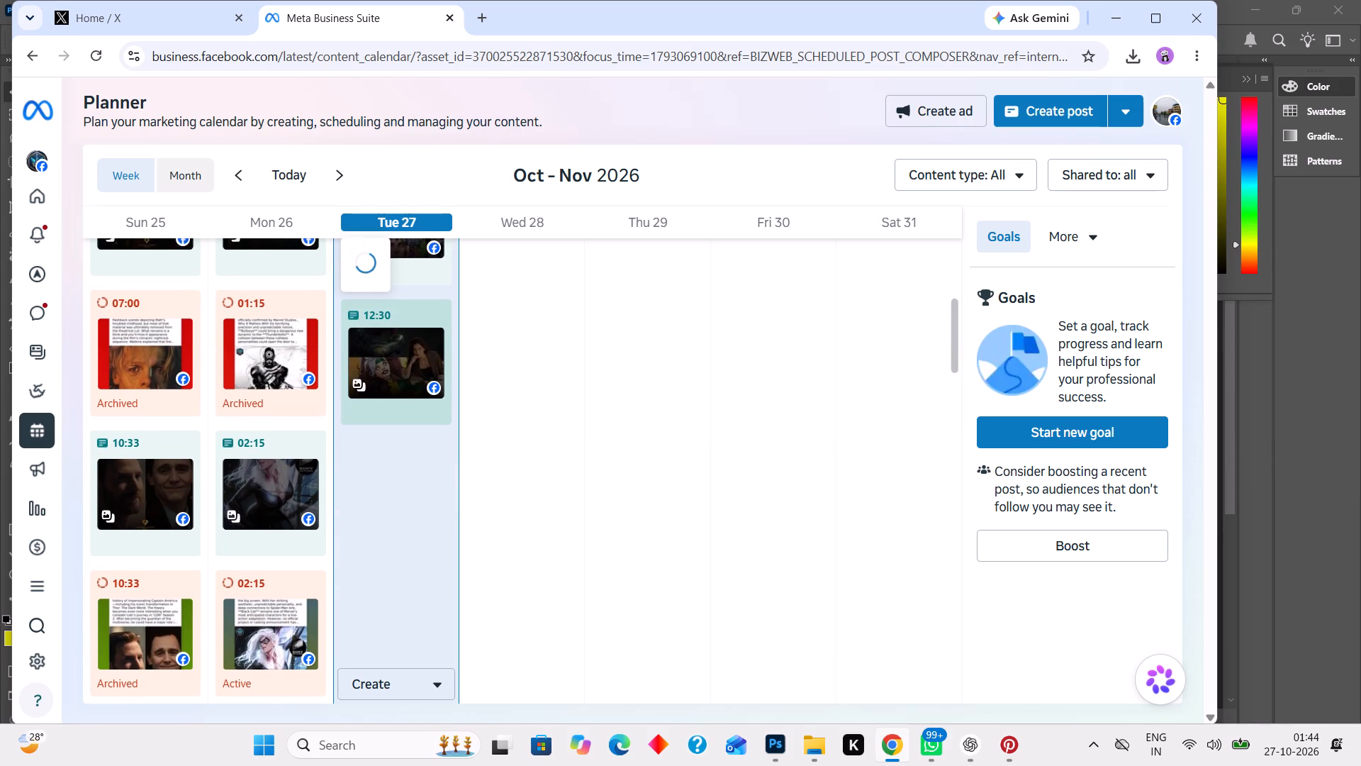
pyautogui.scroll(1, 398, 353)
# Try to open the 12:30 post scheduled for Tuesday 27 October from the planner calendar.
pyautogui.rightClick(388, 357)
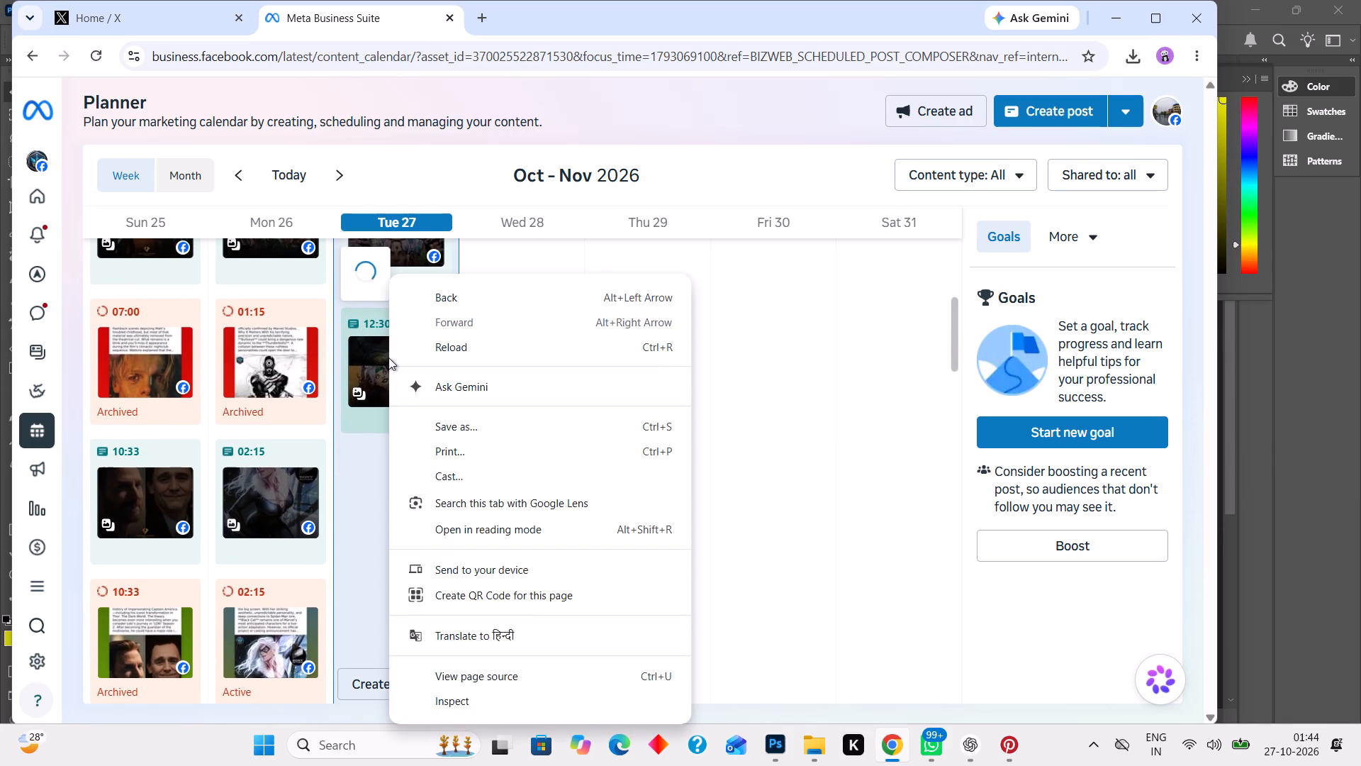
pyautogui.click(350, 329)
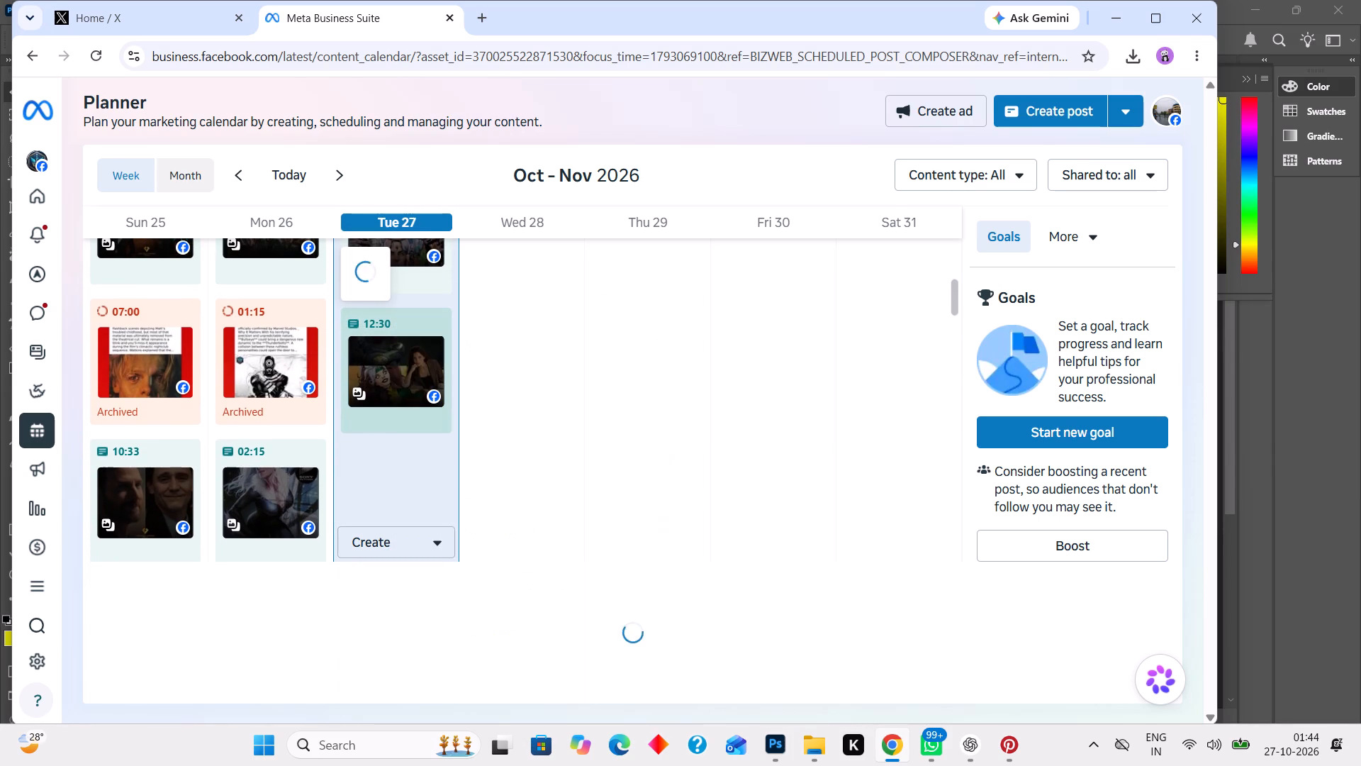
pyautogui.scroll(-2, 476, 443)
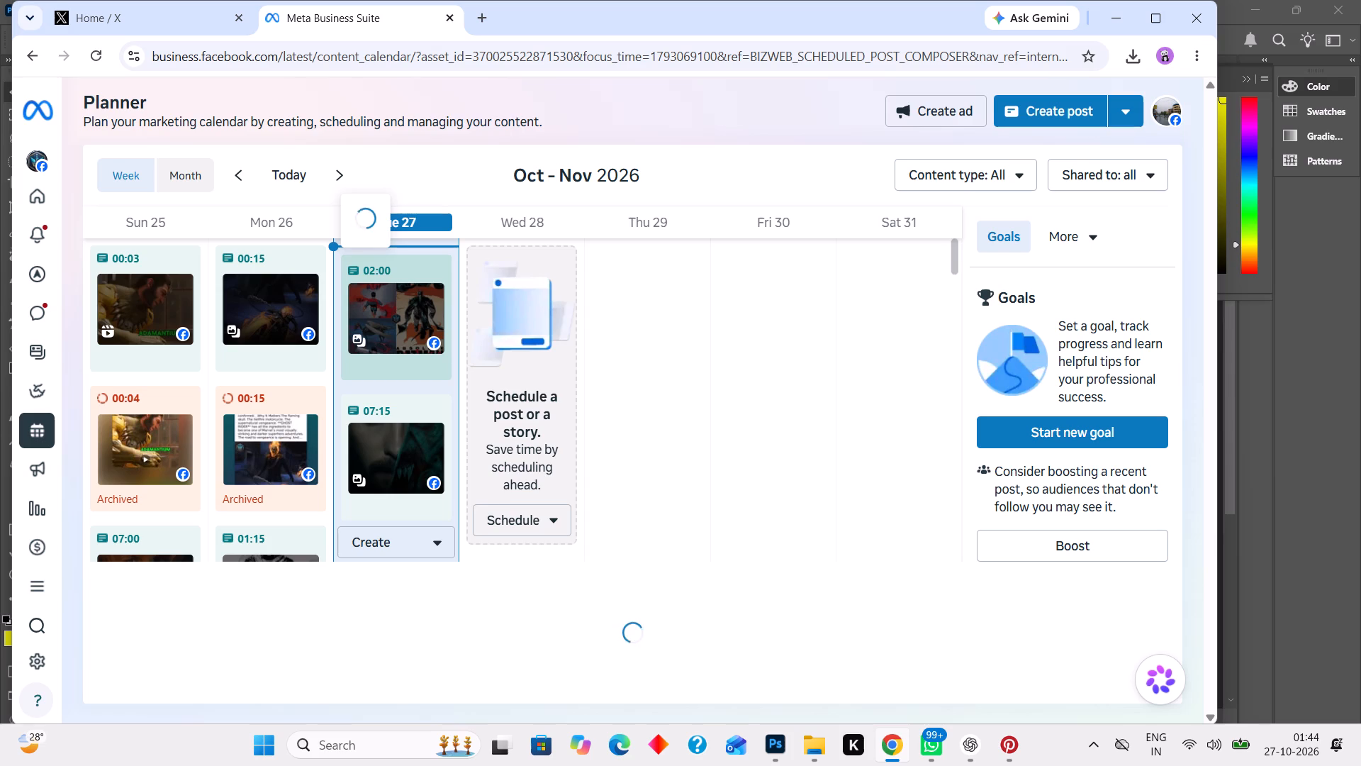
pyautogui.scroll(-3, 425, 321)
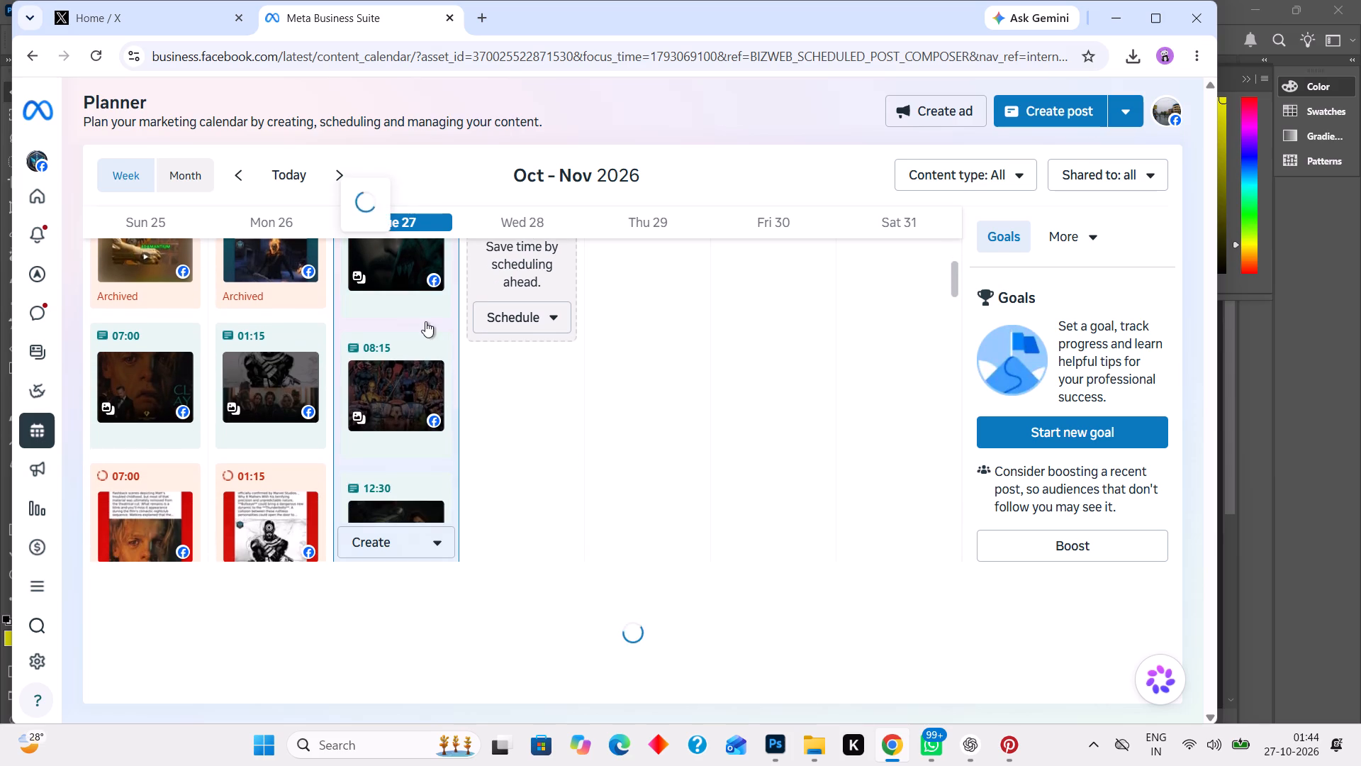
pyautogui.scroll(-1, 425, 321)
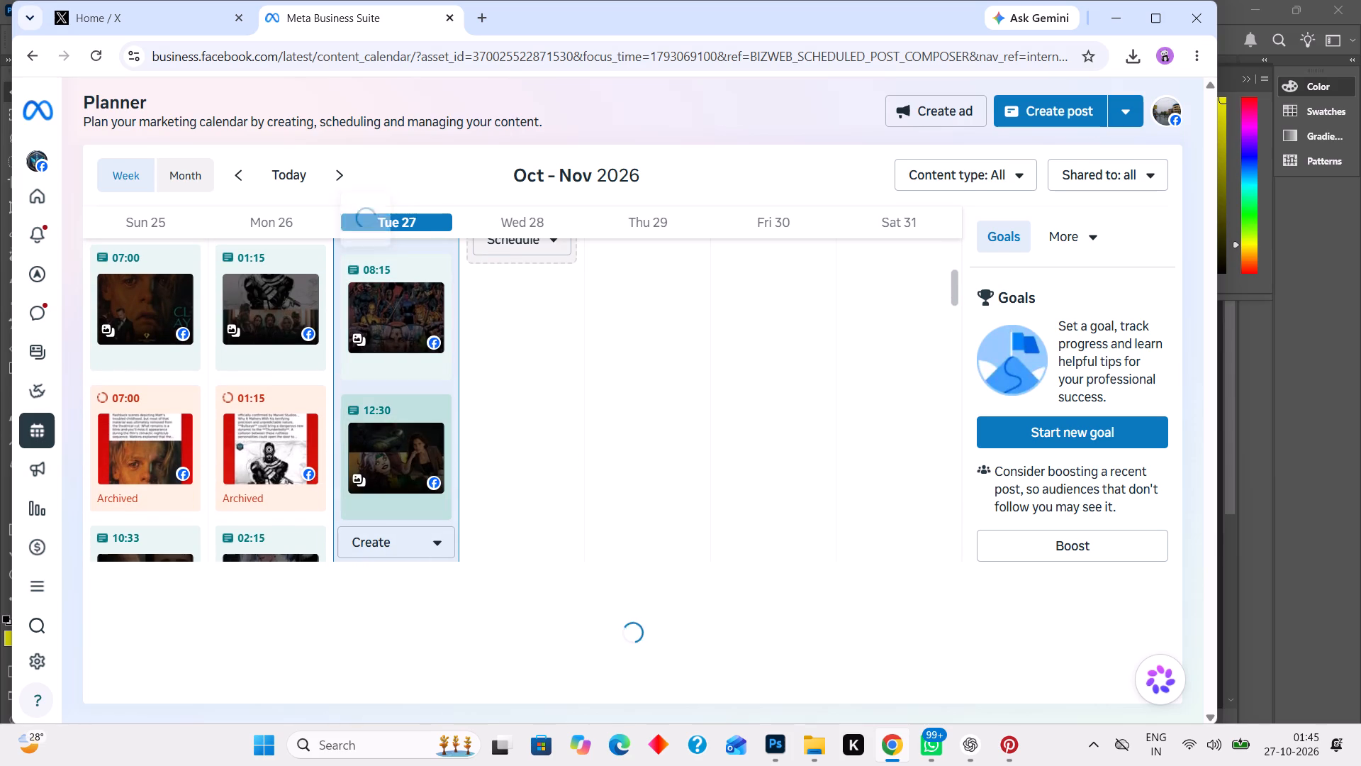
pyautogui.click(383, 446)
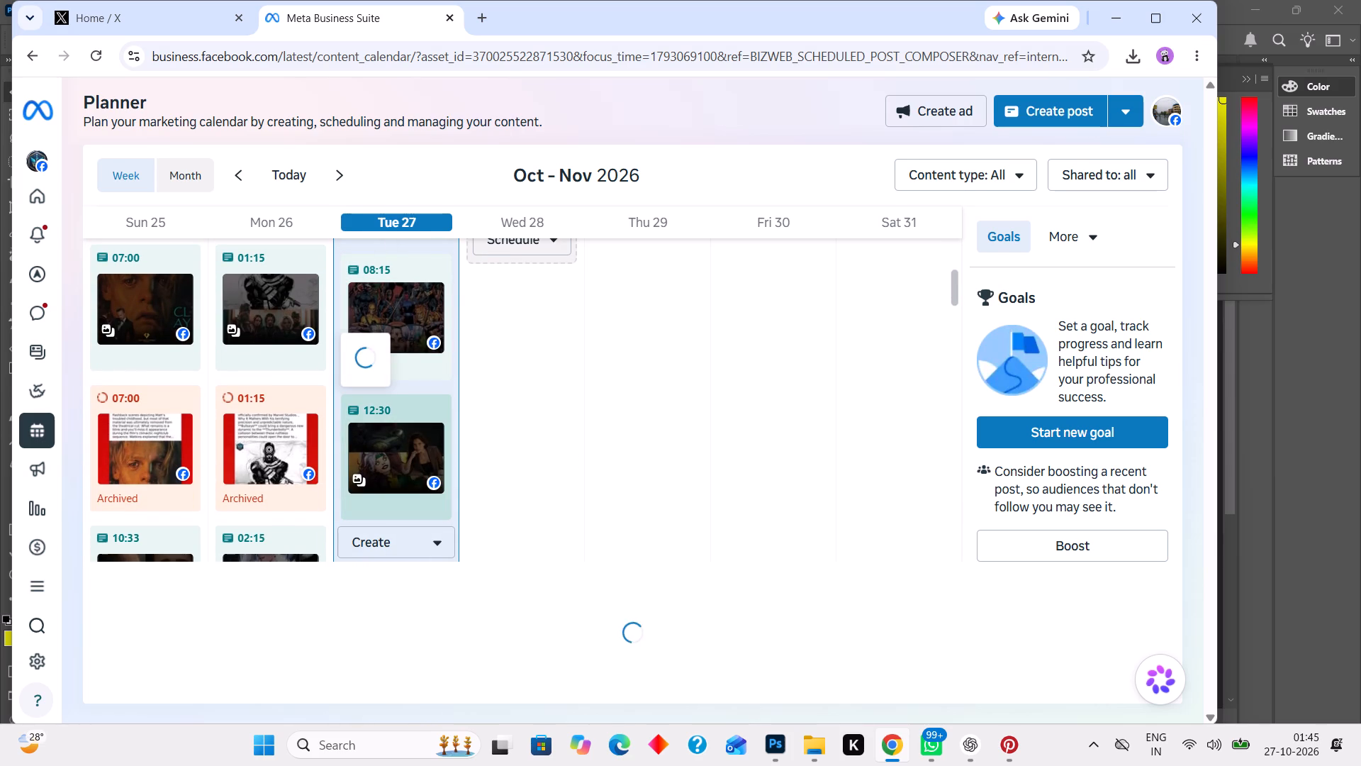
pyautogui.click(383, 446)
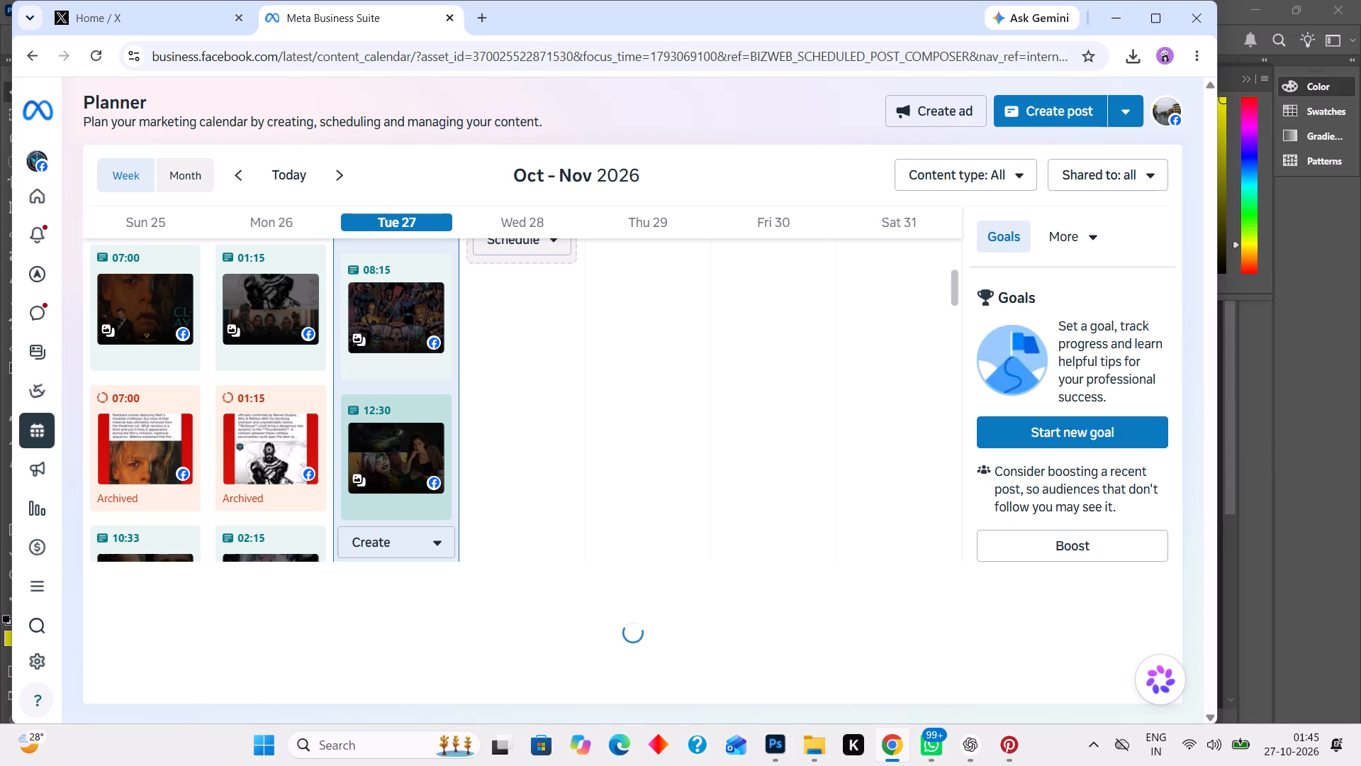
# Switch from the planner to the Content section and display its list of scheduled posts and reels.
pyautogui.click(38, 340)
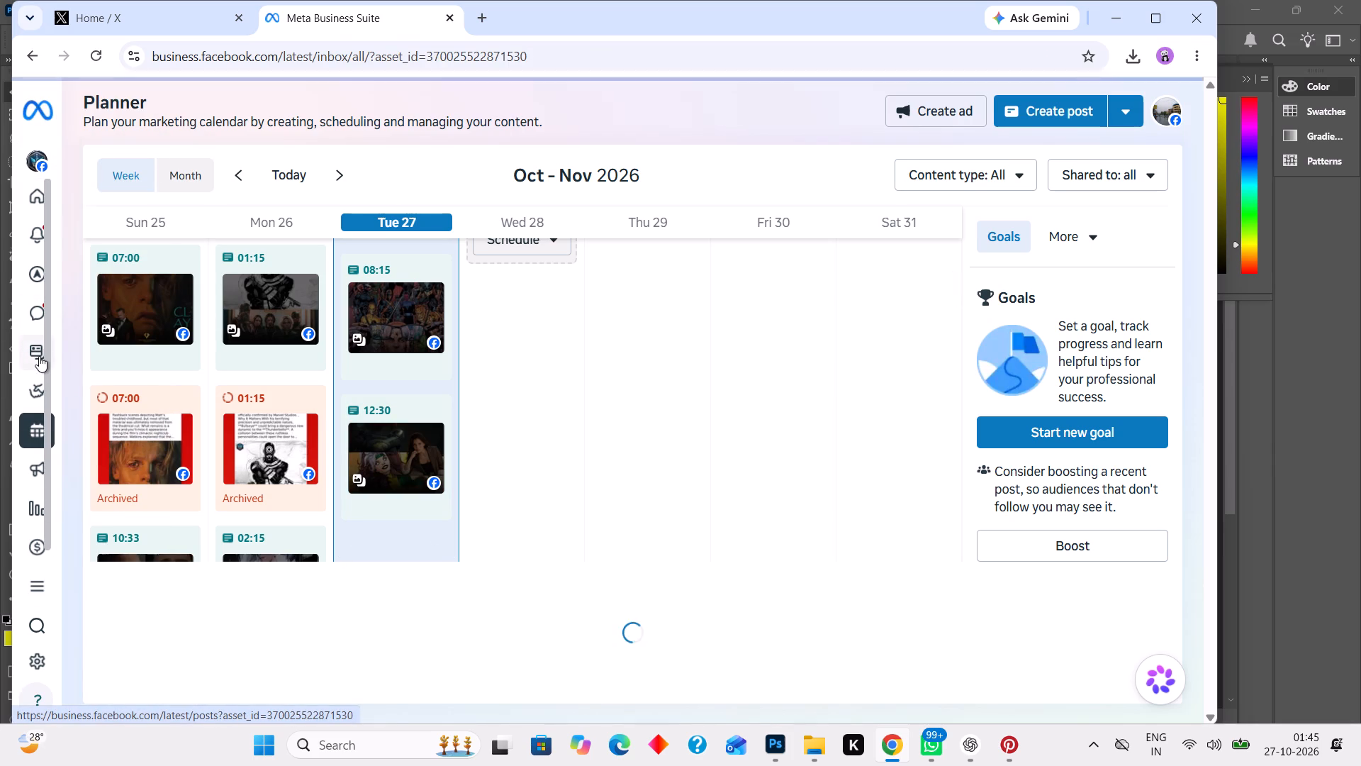
pyautogui.click(39, 356)
pyautogui.click(39, 356)
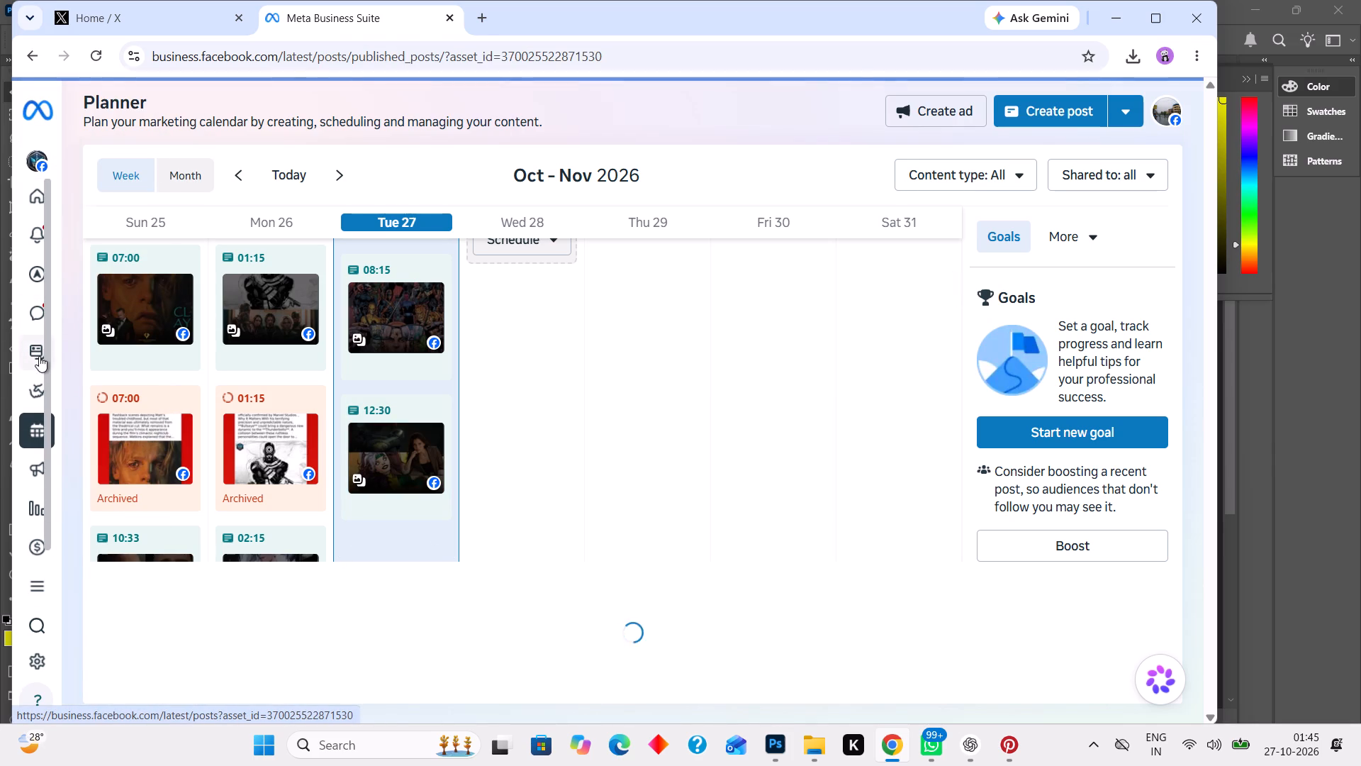
pyautogui.tripleClick(39, 356)
pyautogui.tripleClick(39, 356)
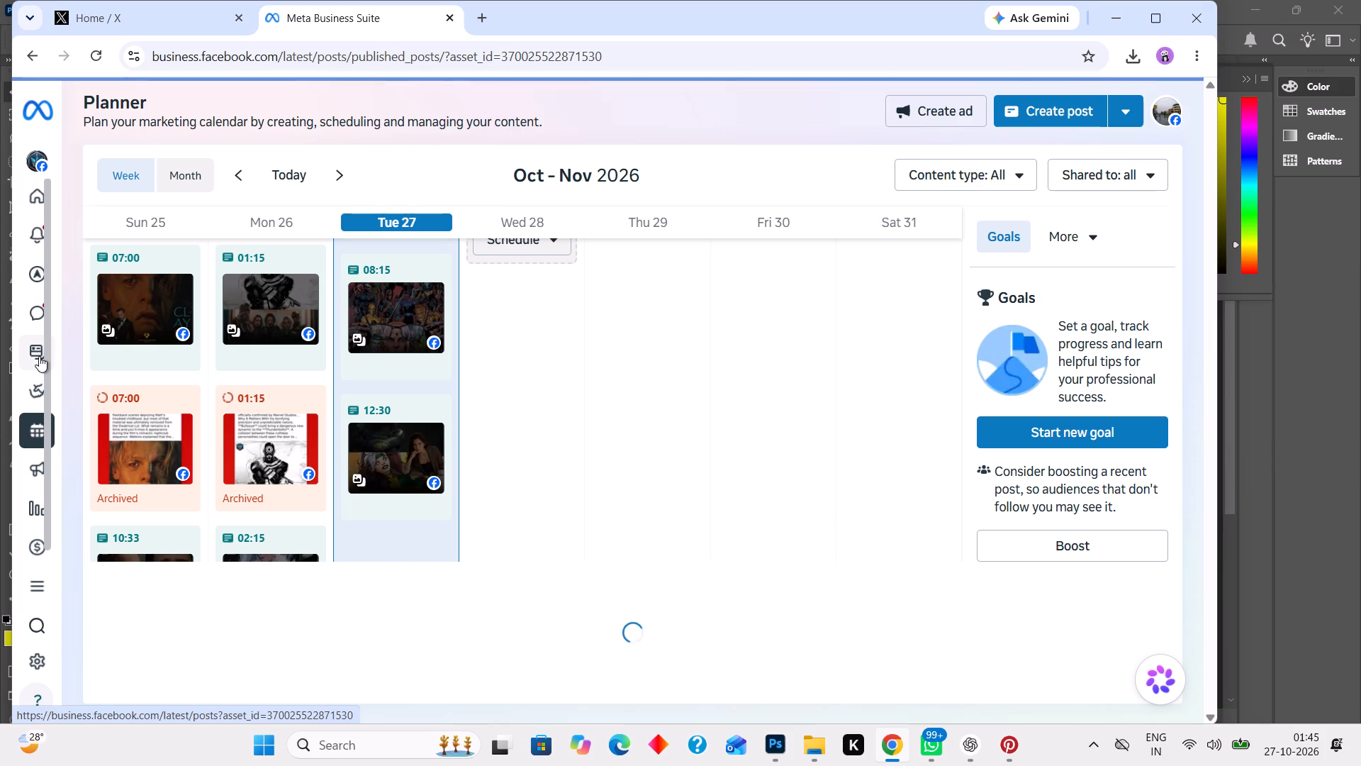
pyautogui.click(39, 356)
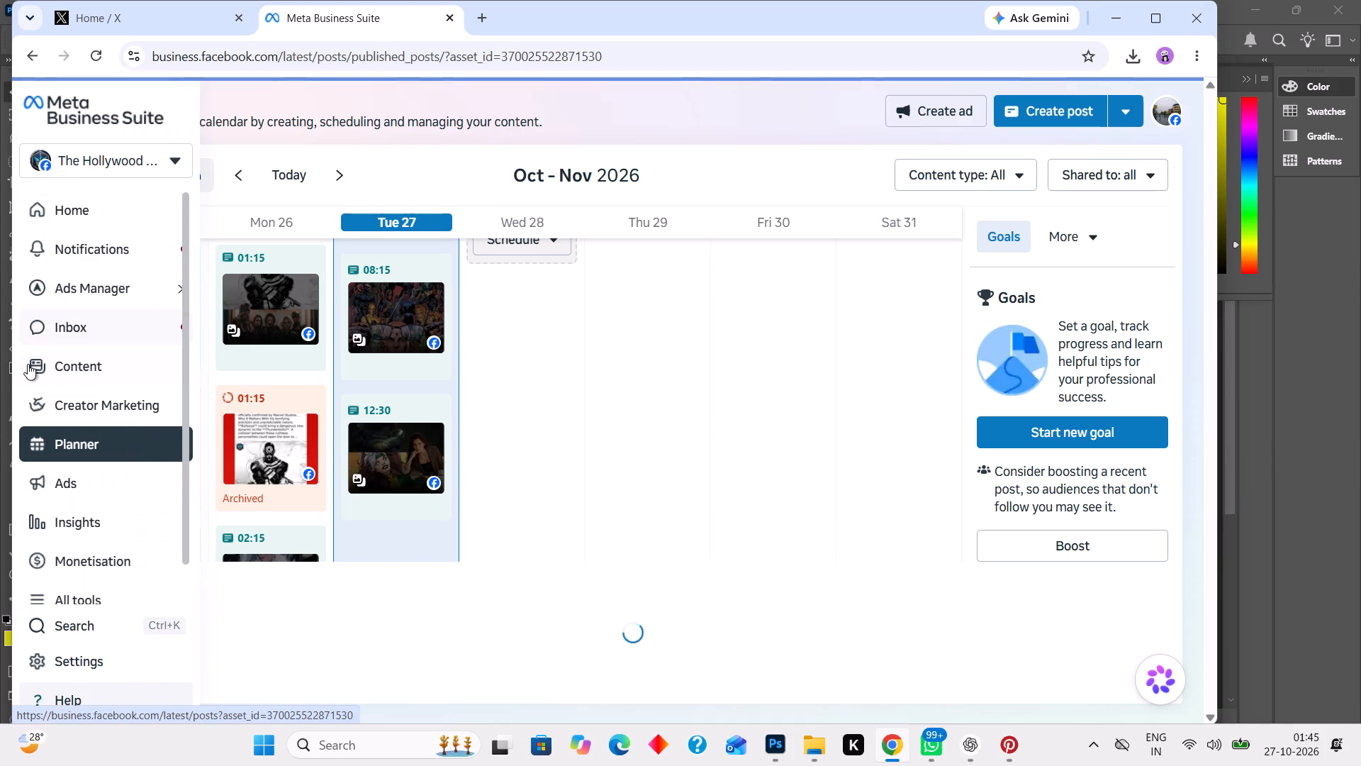
pyautogui.click(91, 365)
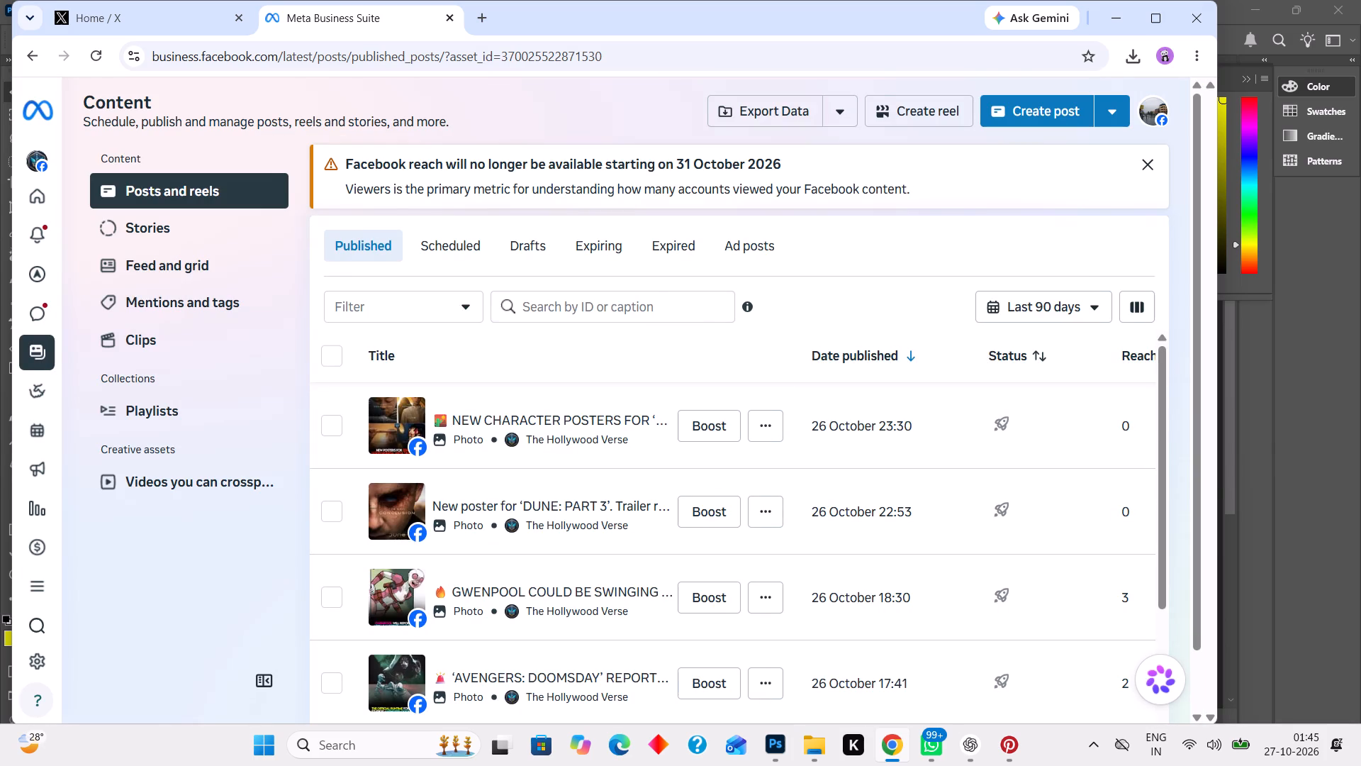
pyautogui.click(457, 254)
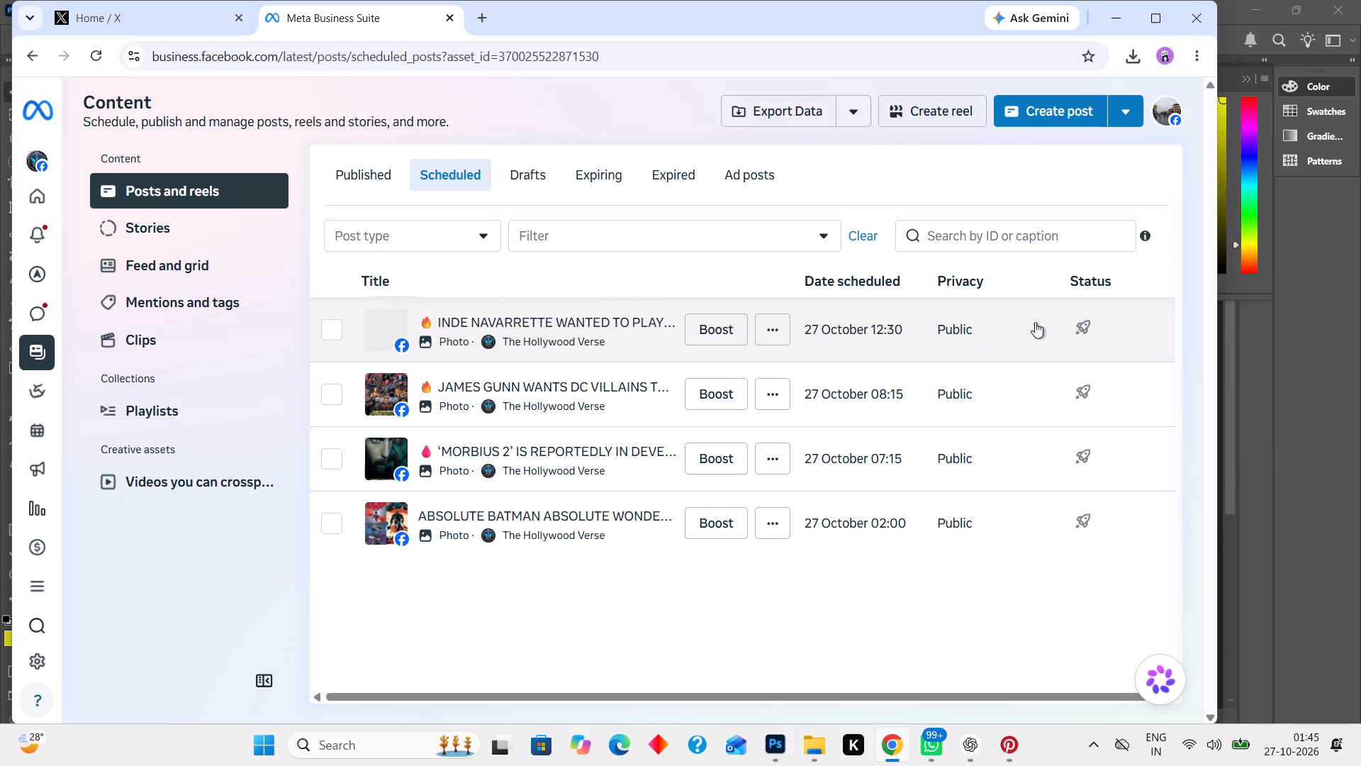
pyautogui.click(768, 335)
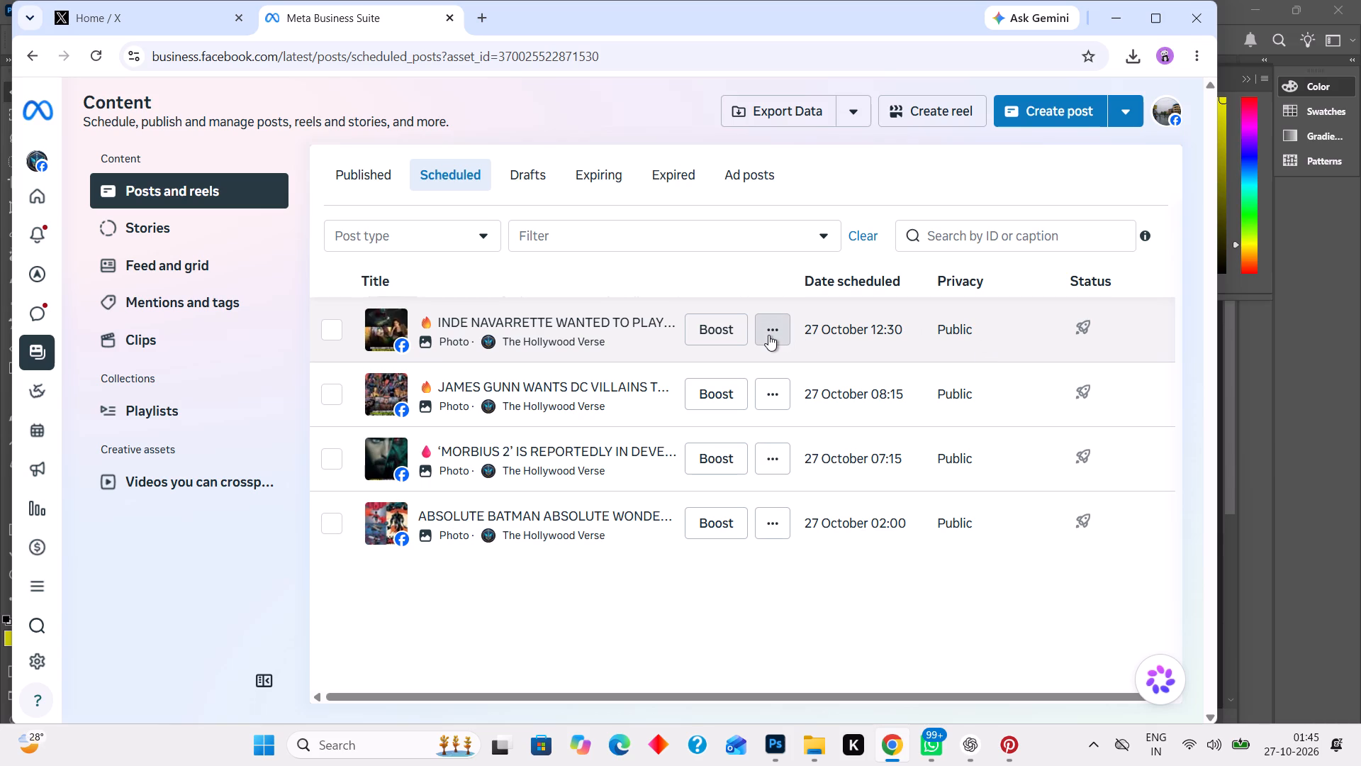
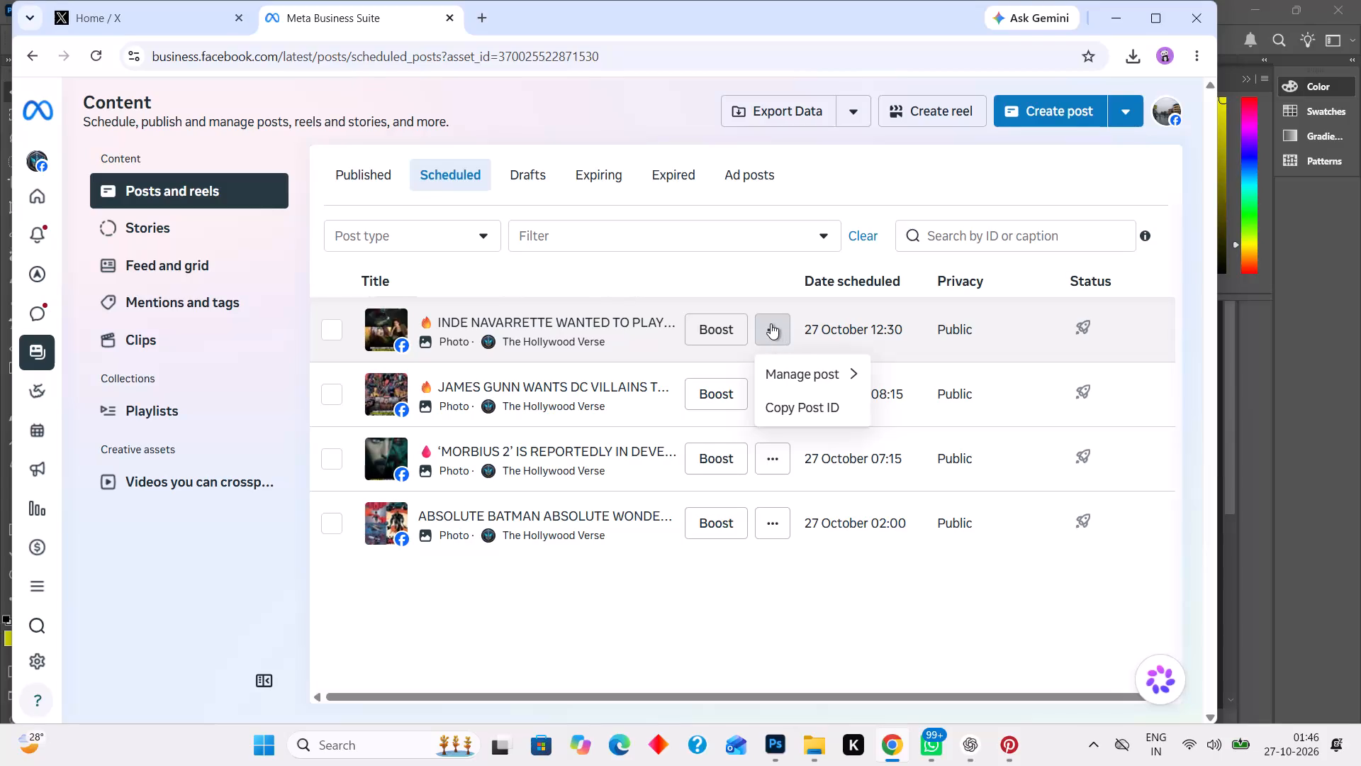
pyautogui.click(809, 374)
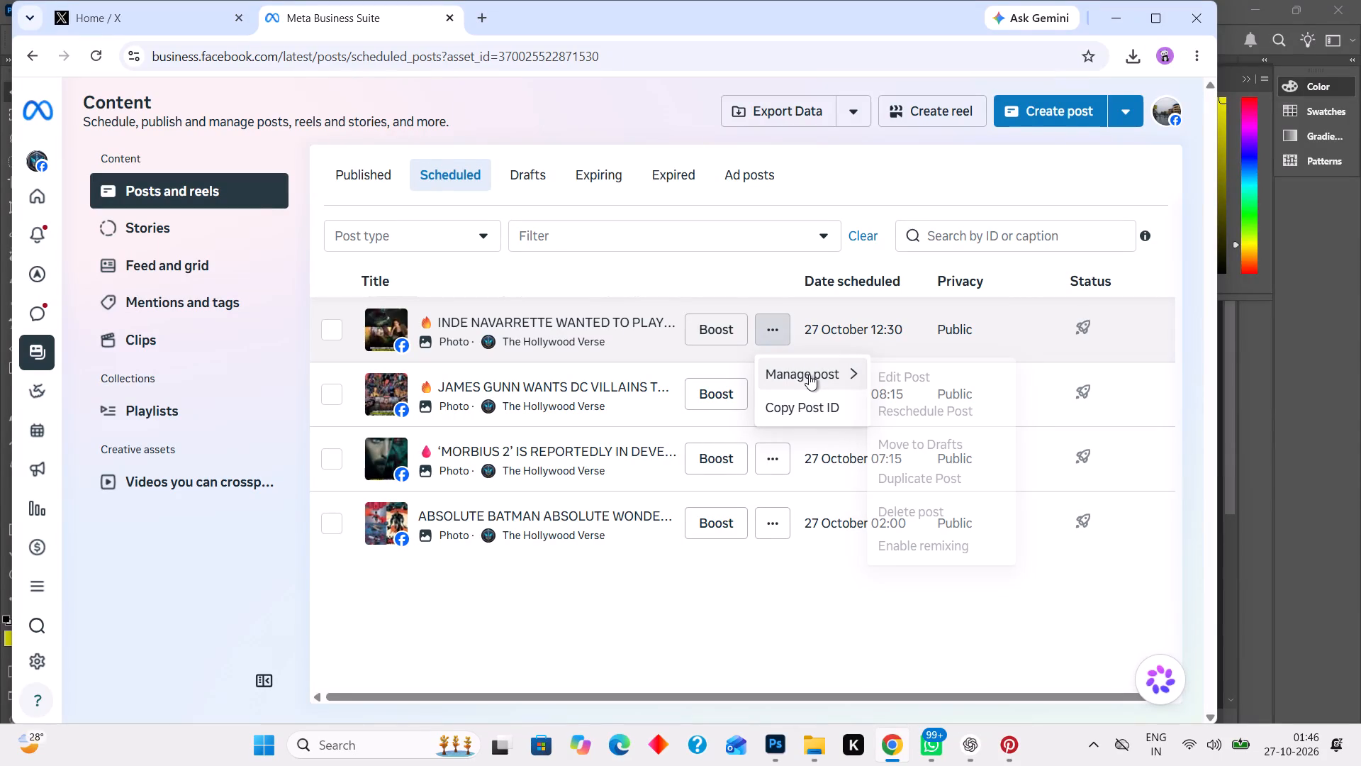
pyautogui.click(841, 374)
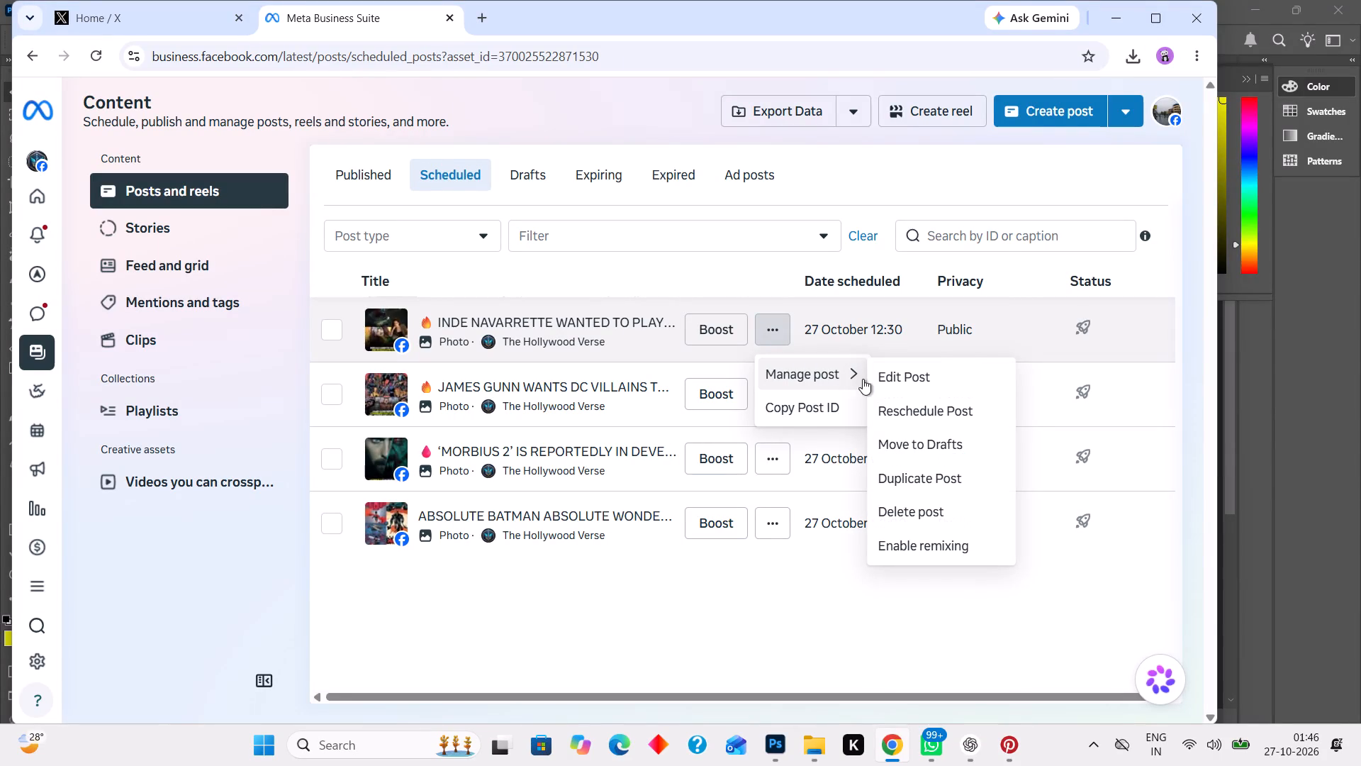
pyautogui.click(909, 411)
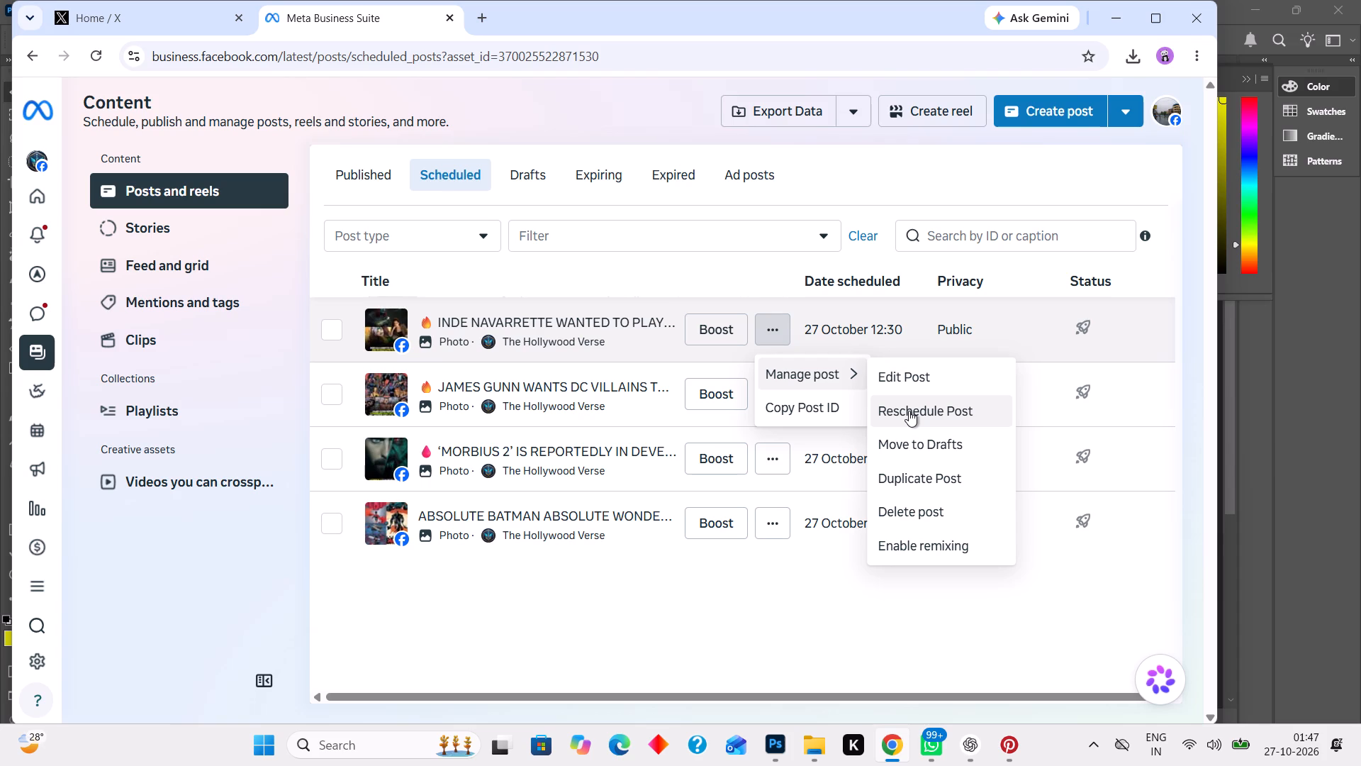
pyautogui.click(909, 411)
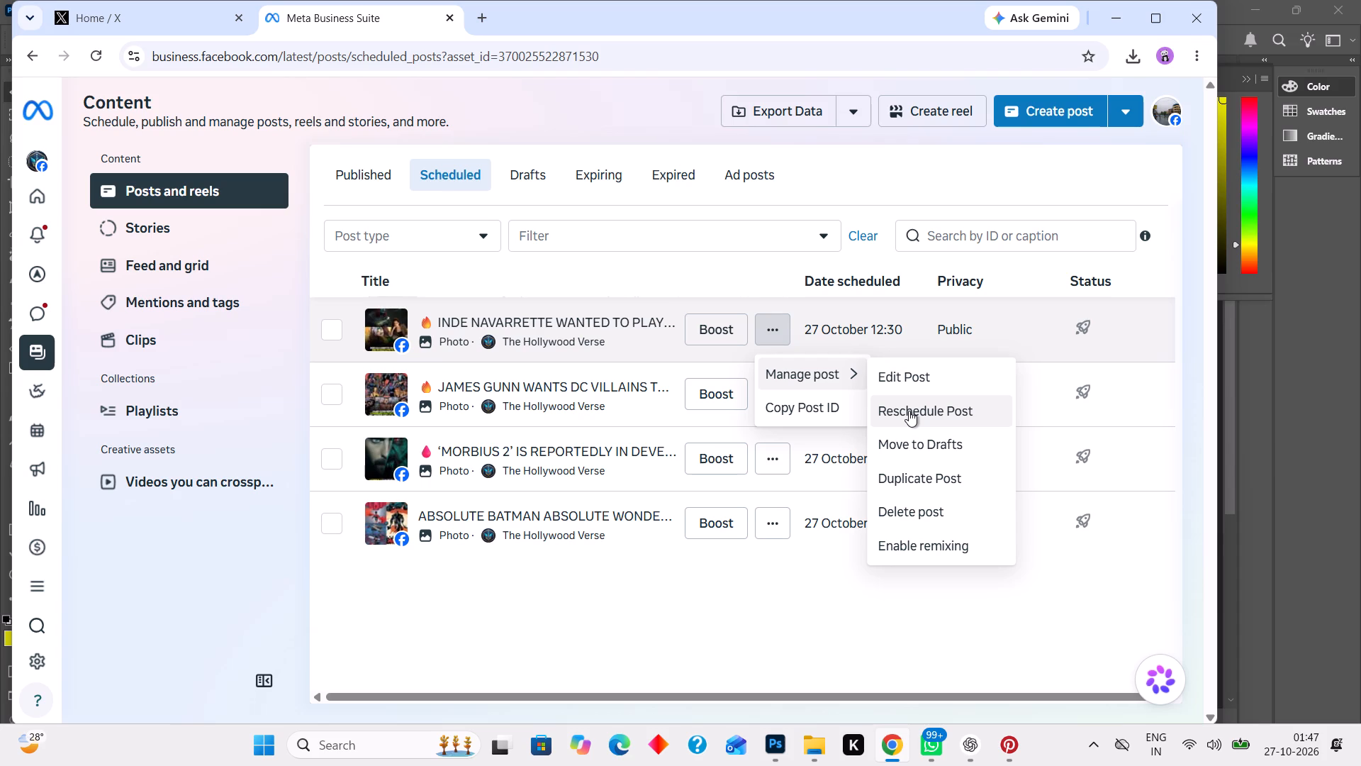
pyautogui.click(909, 411)
pyautogui.click(909, 411)
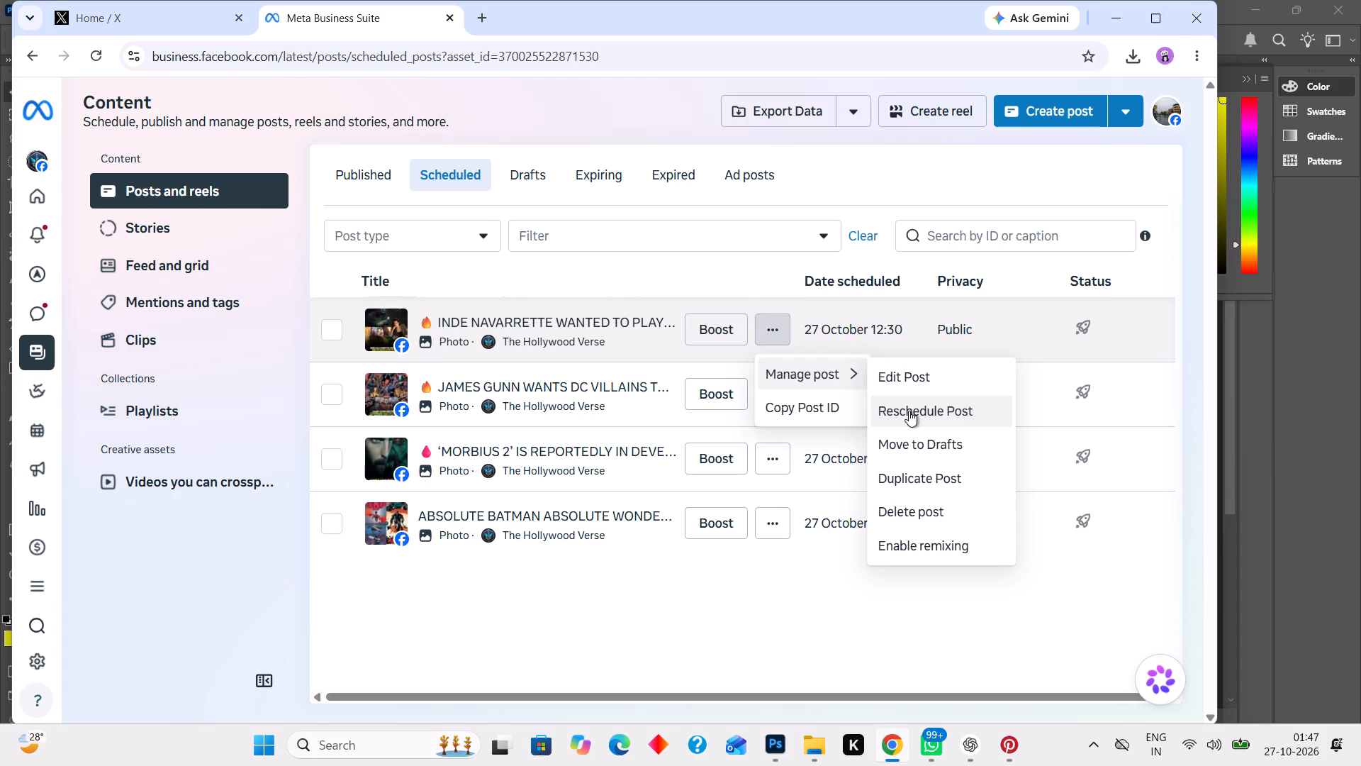
pyautogui.tripleClick(909, 411)
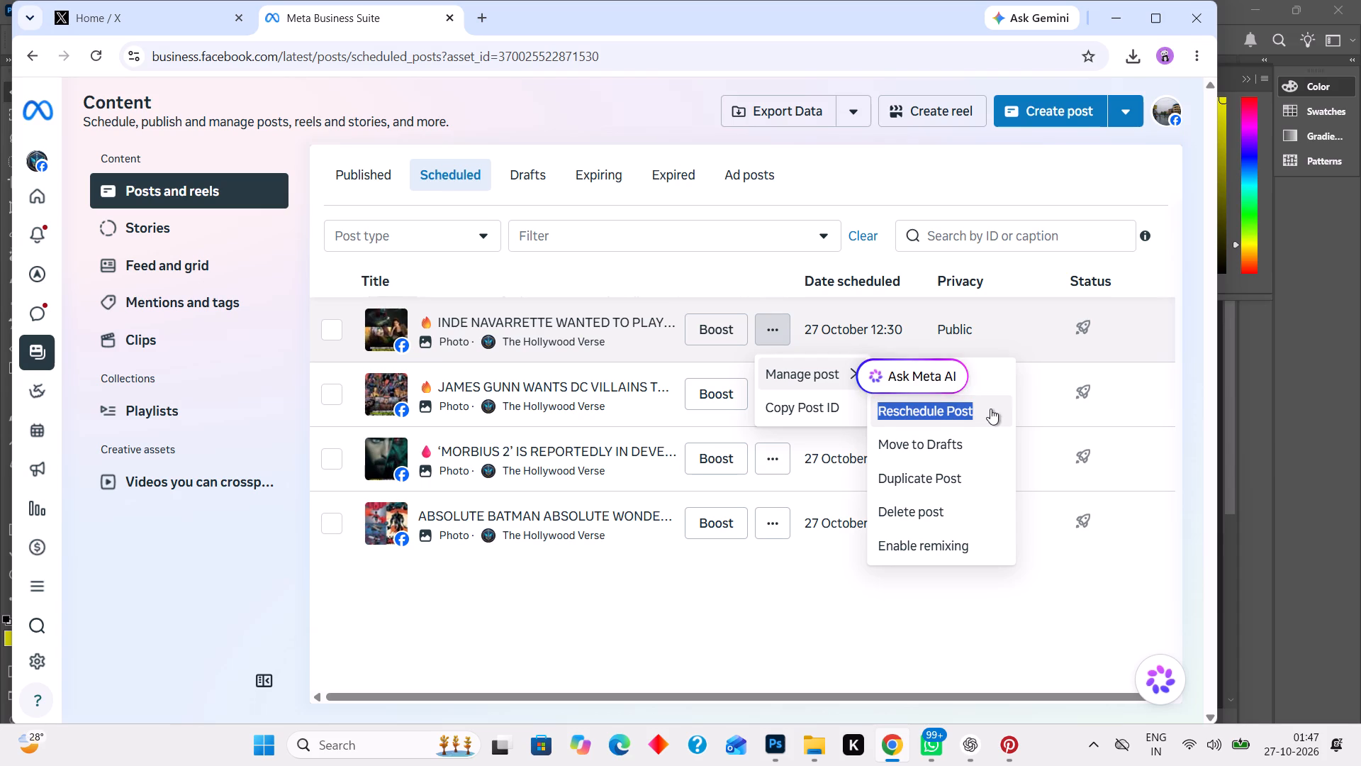
pyautogui.click(990, 409)
pyautogui.click(990, 409)
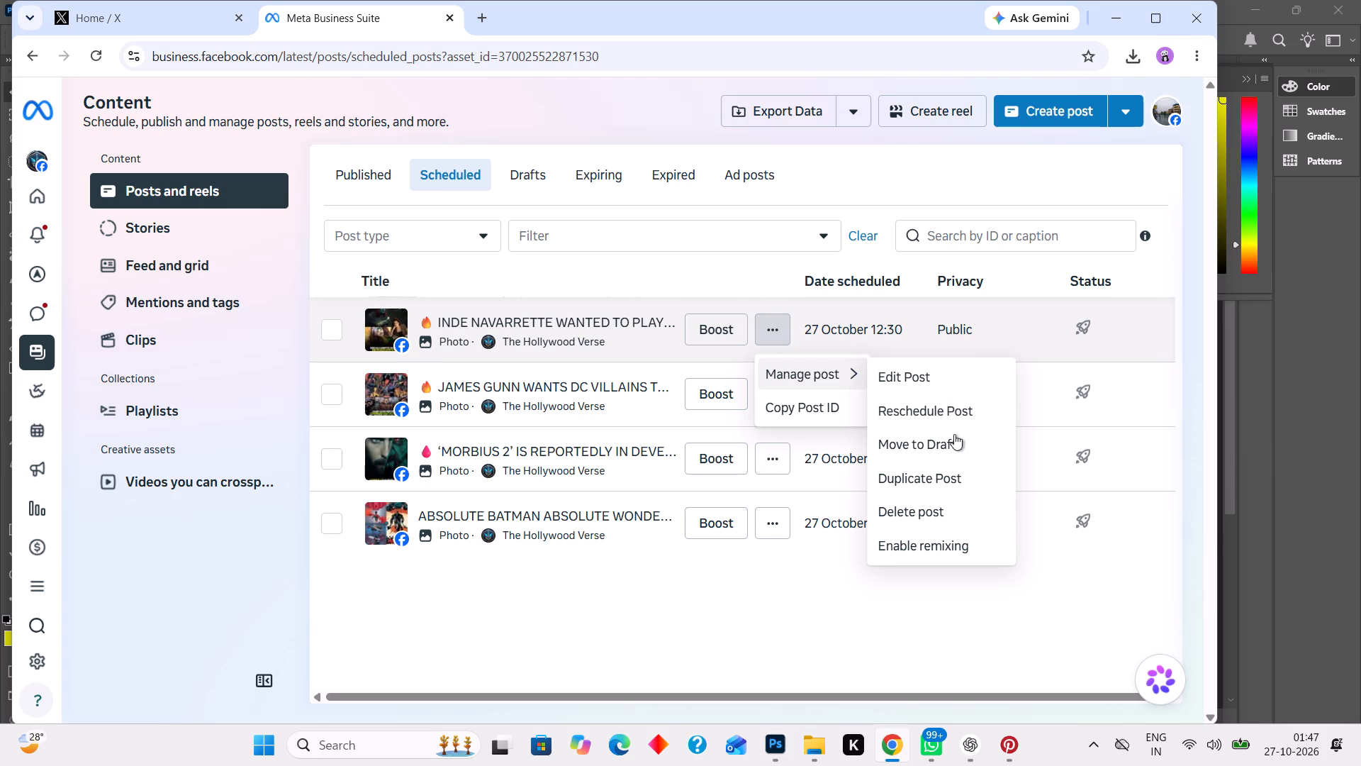
pyautogui.click(1029, 627)
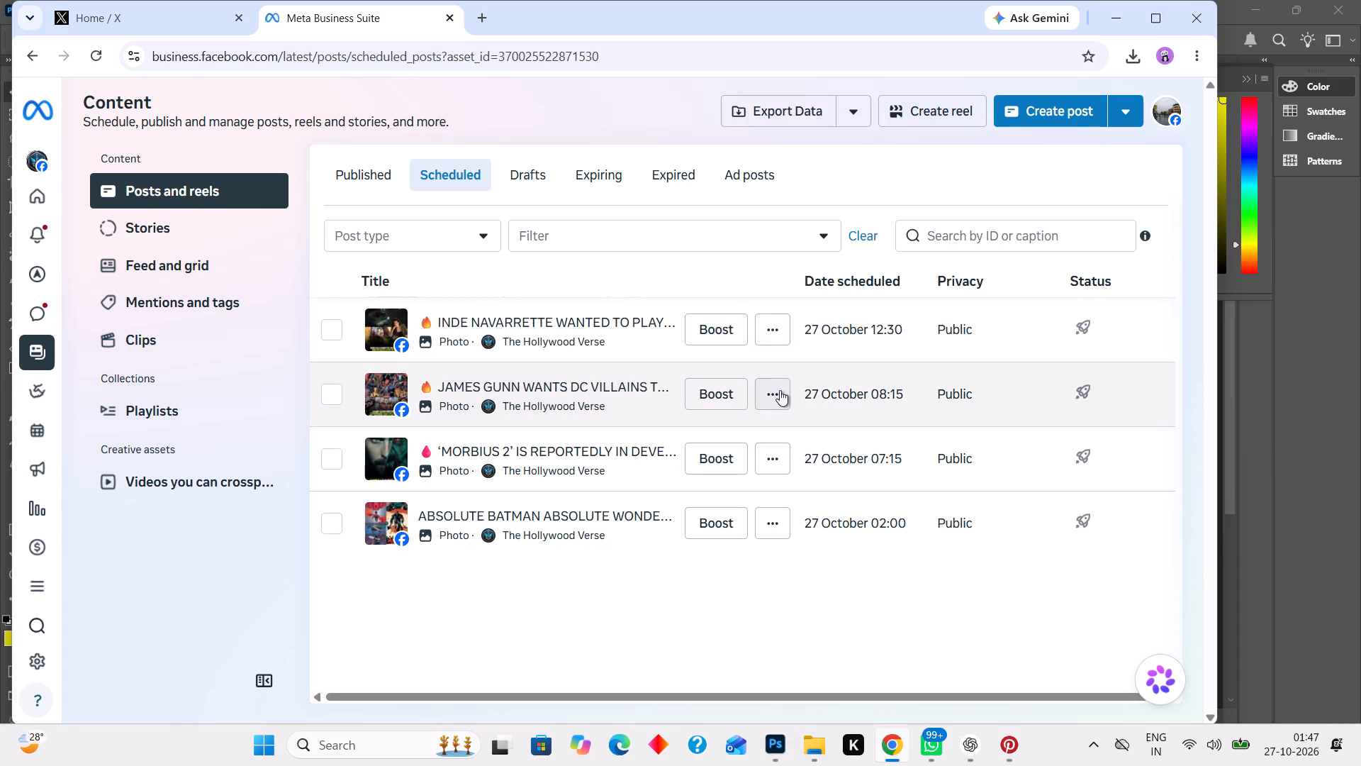
pyautogui.click(763, 326)
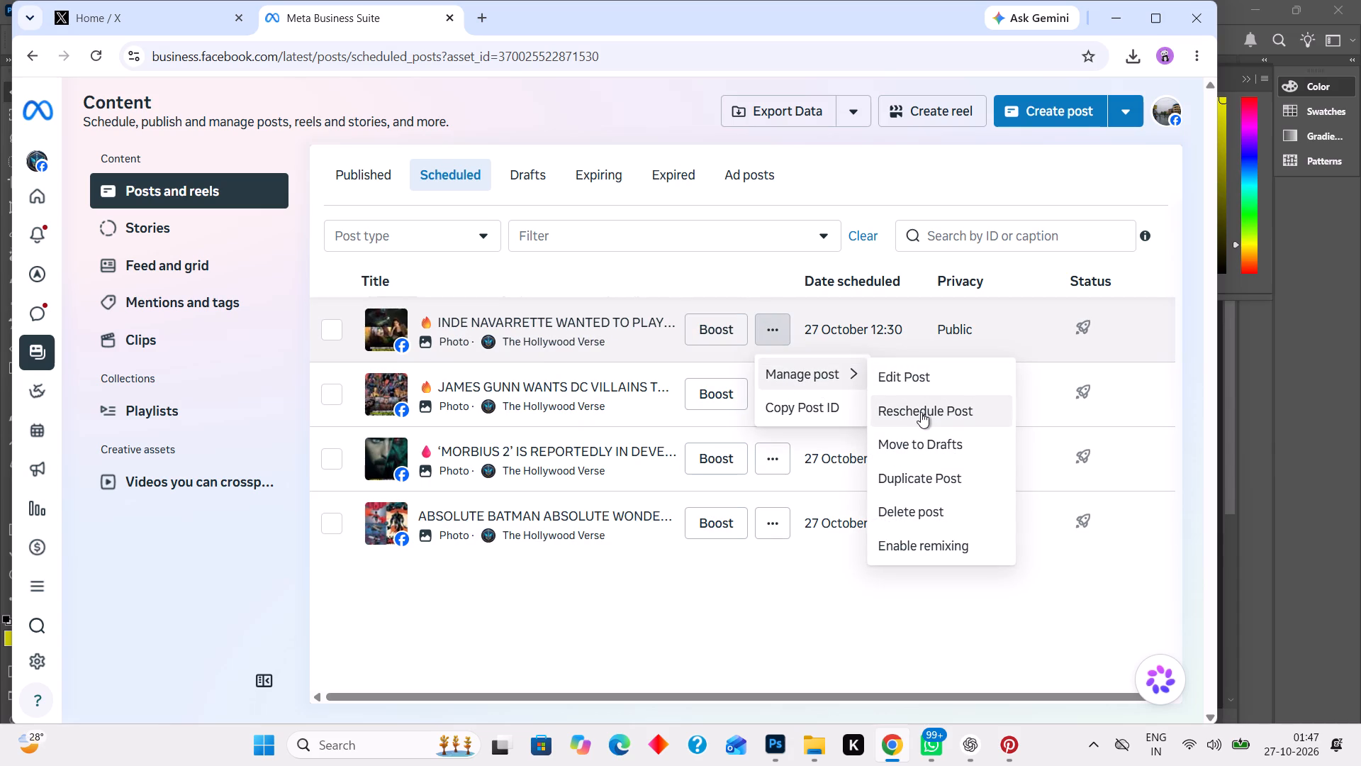
pyautogui.click(921, 412)
pyautogui.click(902, 377)
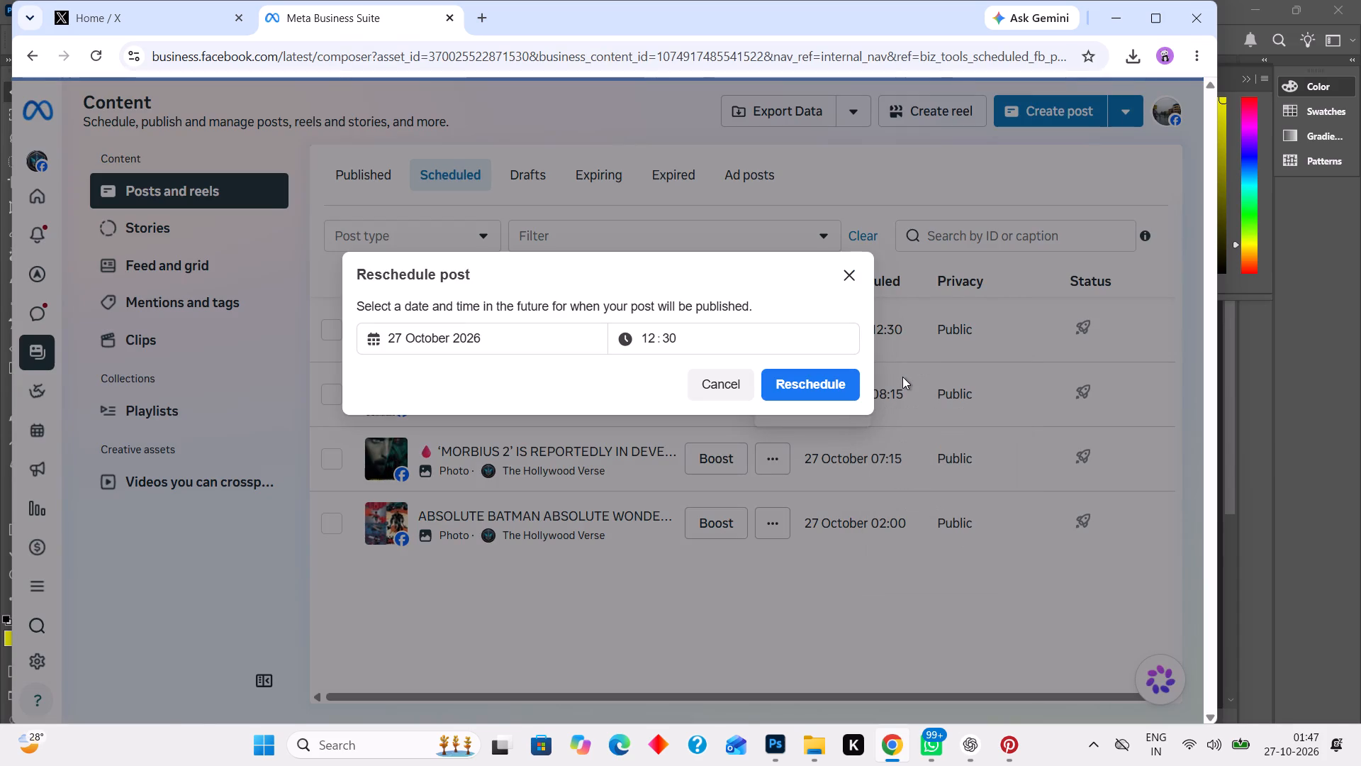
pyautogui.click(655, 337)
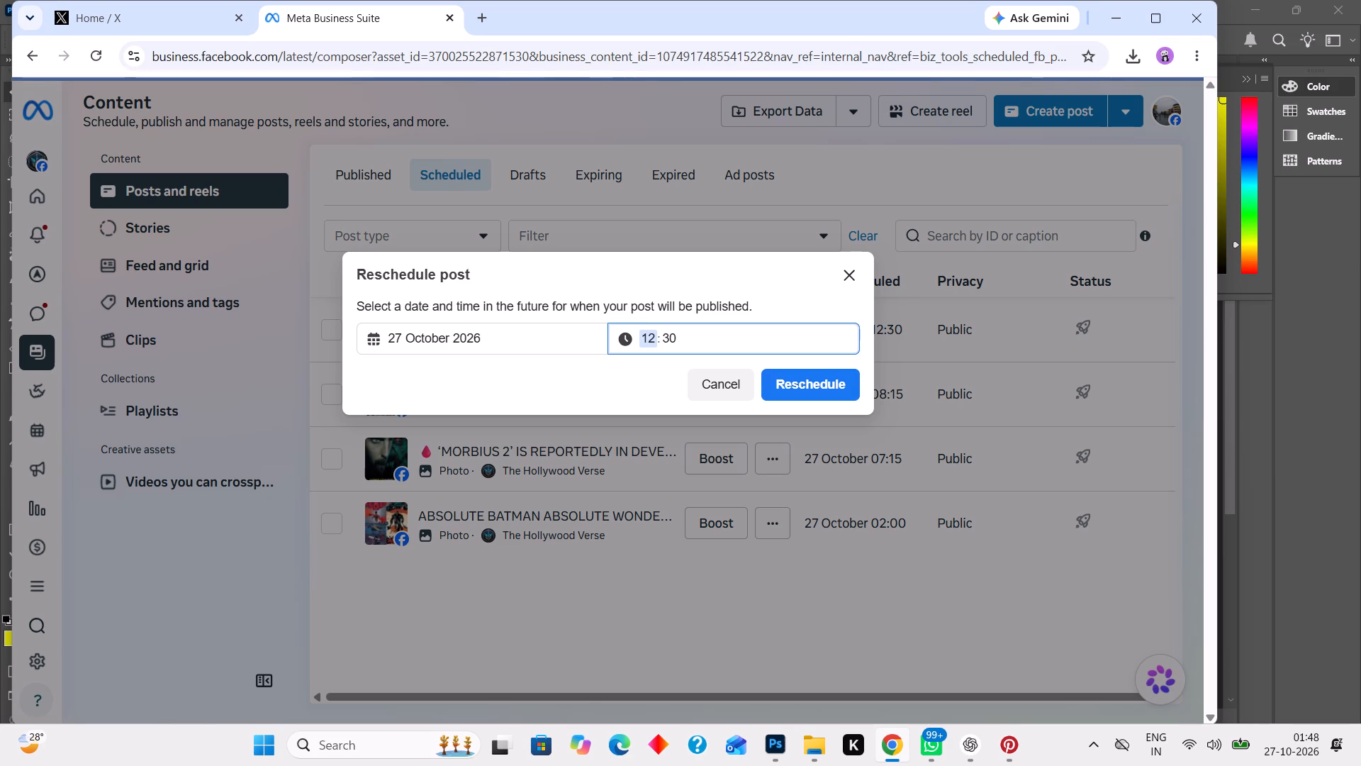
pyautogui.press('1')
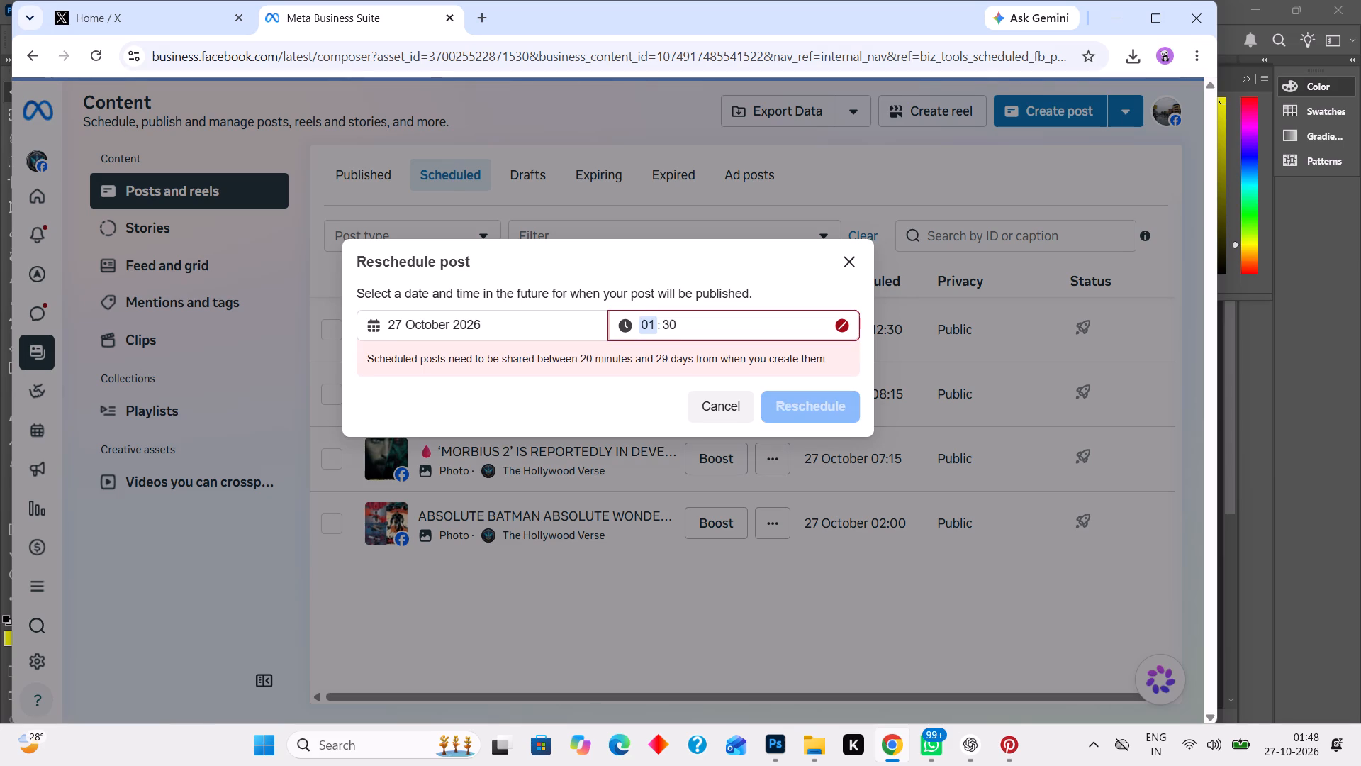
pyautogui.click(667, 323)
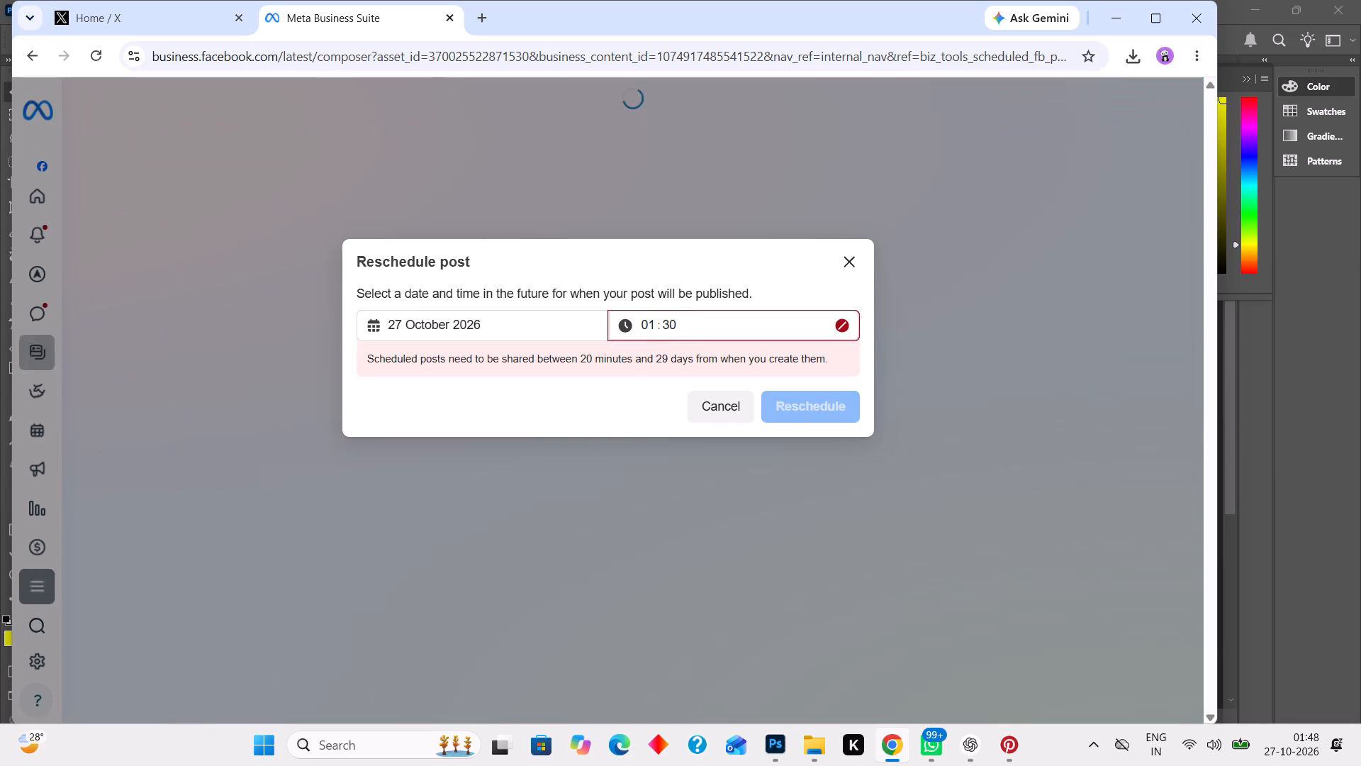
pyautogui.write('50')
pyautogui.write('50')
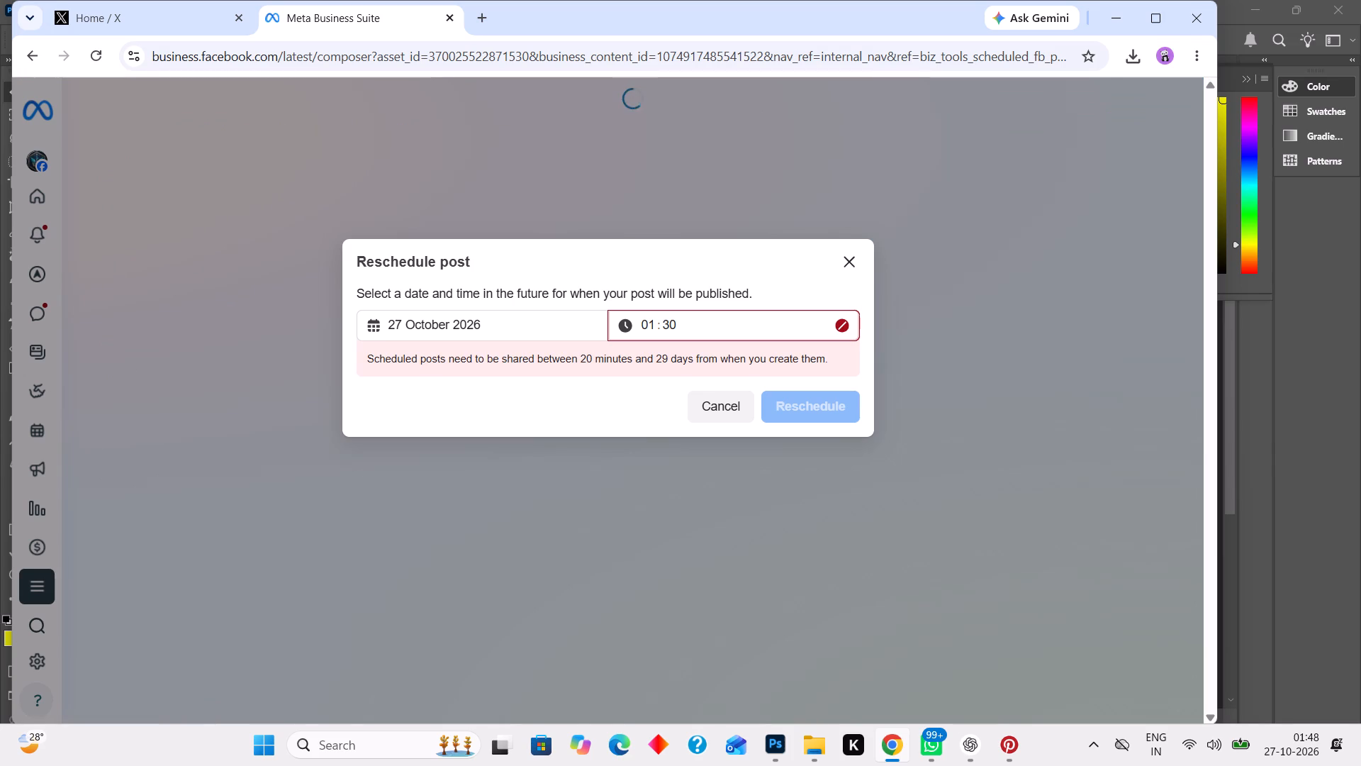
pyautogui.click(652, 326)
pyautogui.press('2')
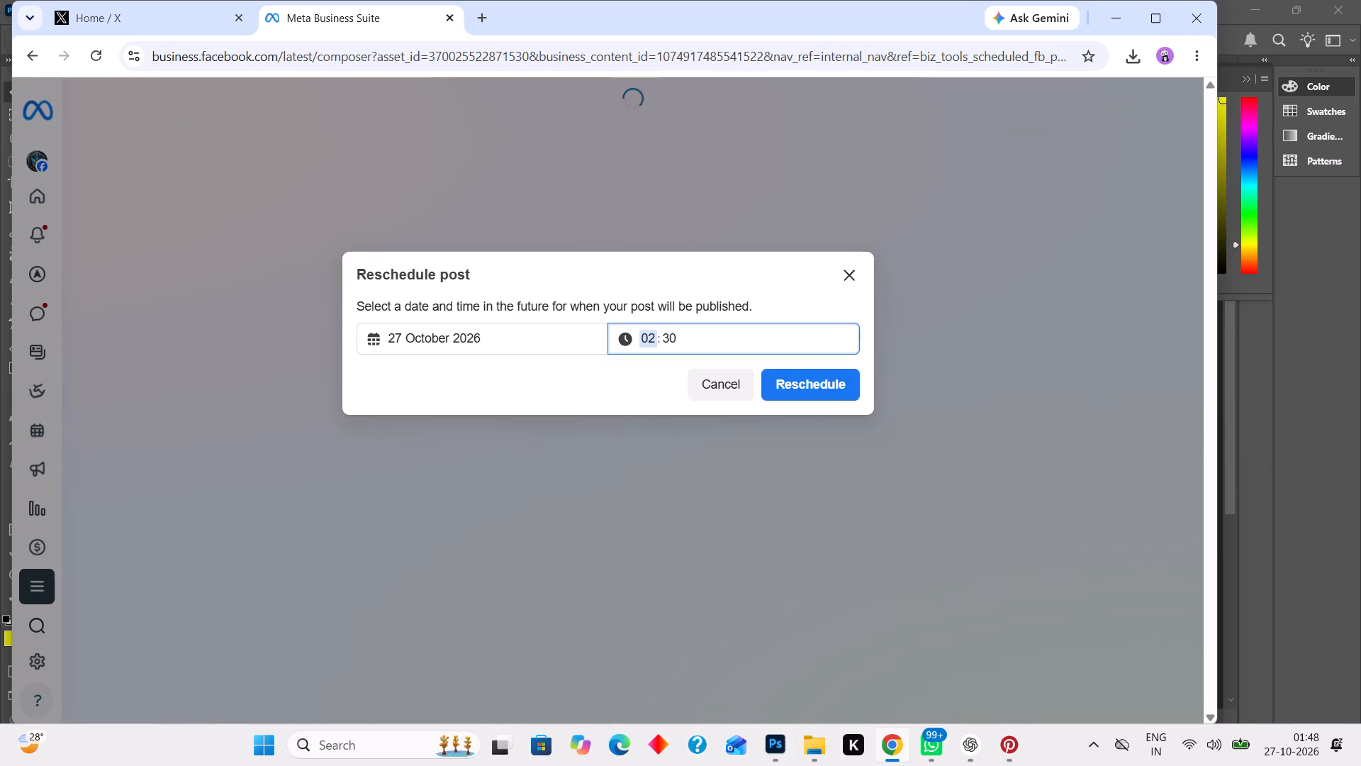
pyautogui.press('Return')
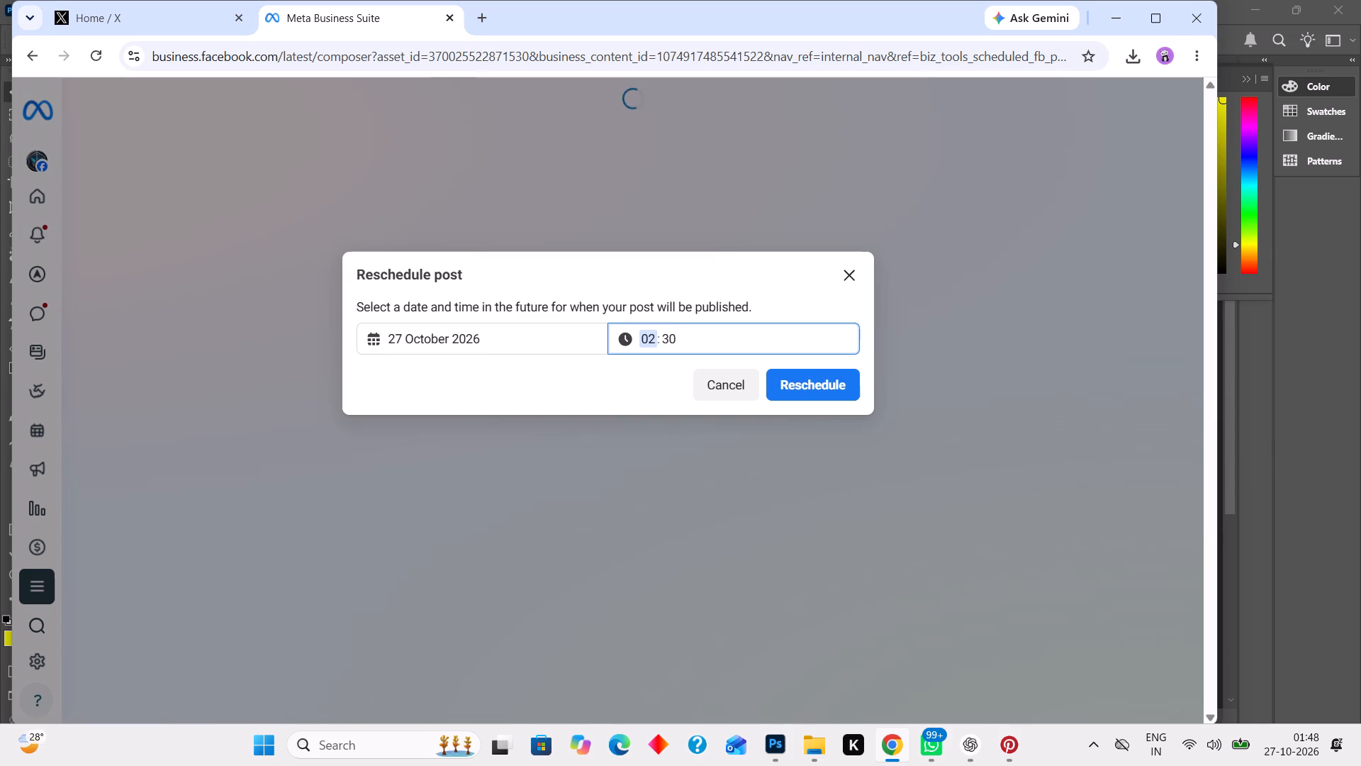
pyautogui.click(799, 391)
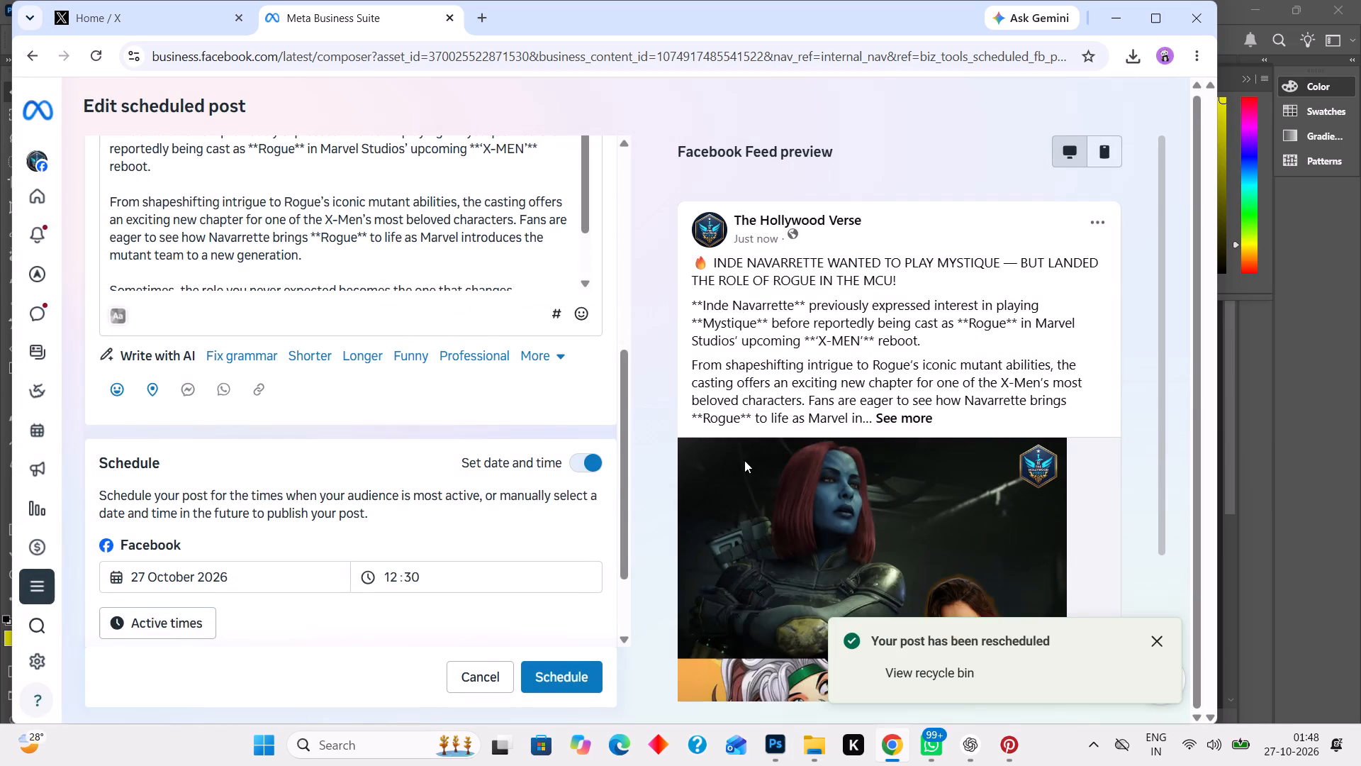
pyautogui.click(582, 458)
pyautogui.scroll(-1, 571, 609)
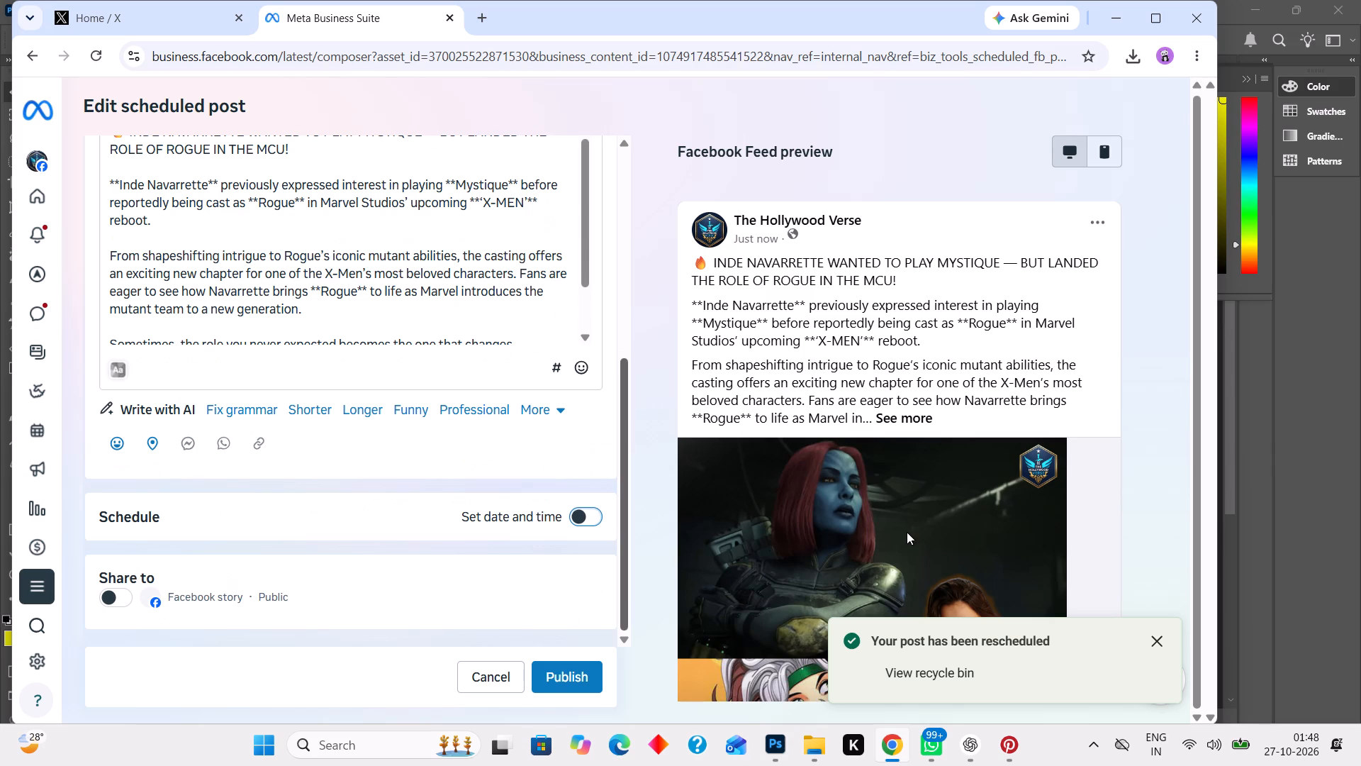
pyautogui.scroll(-5, 905, 533)
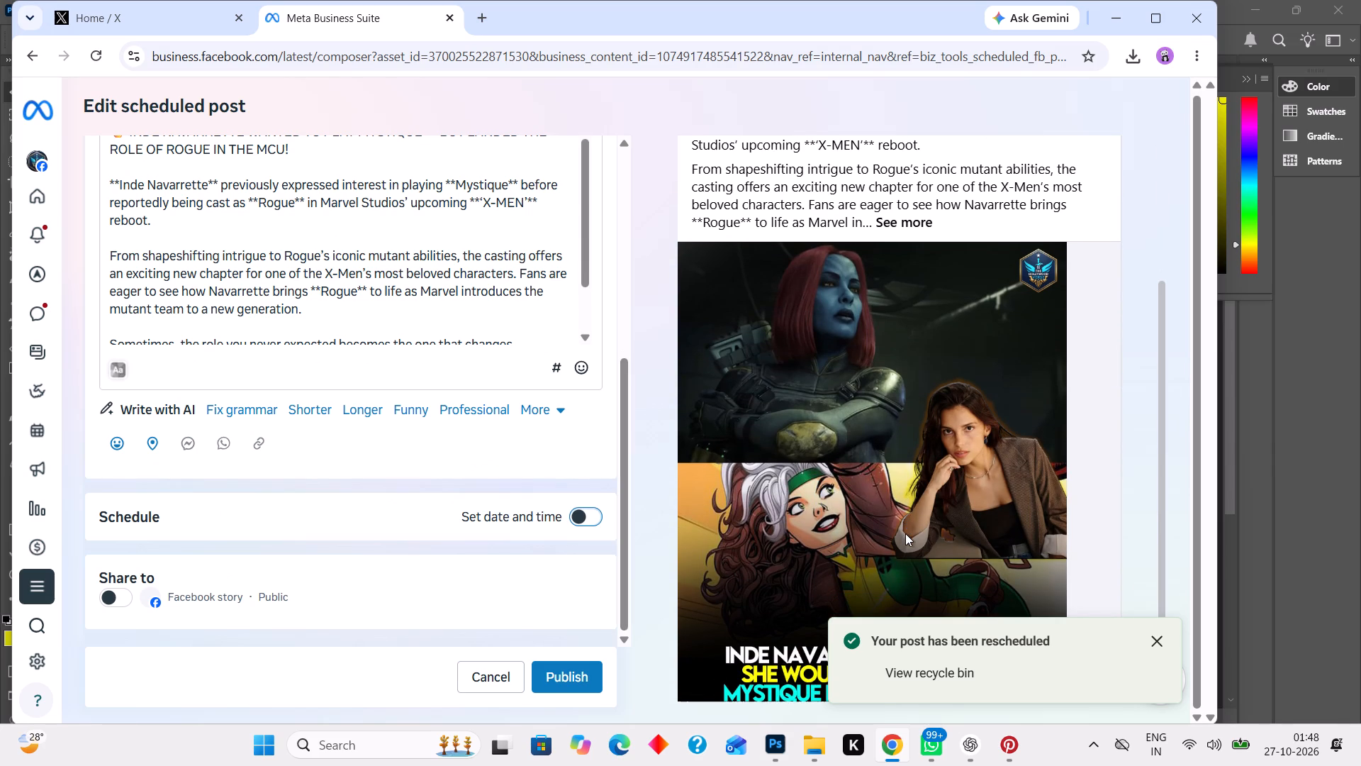
pyautogui.scroll(-1, 905, 533)
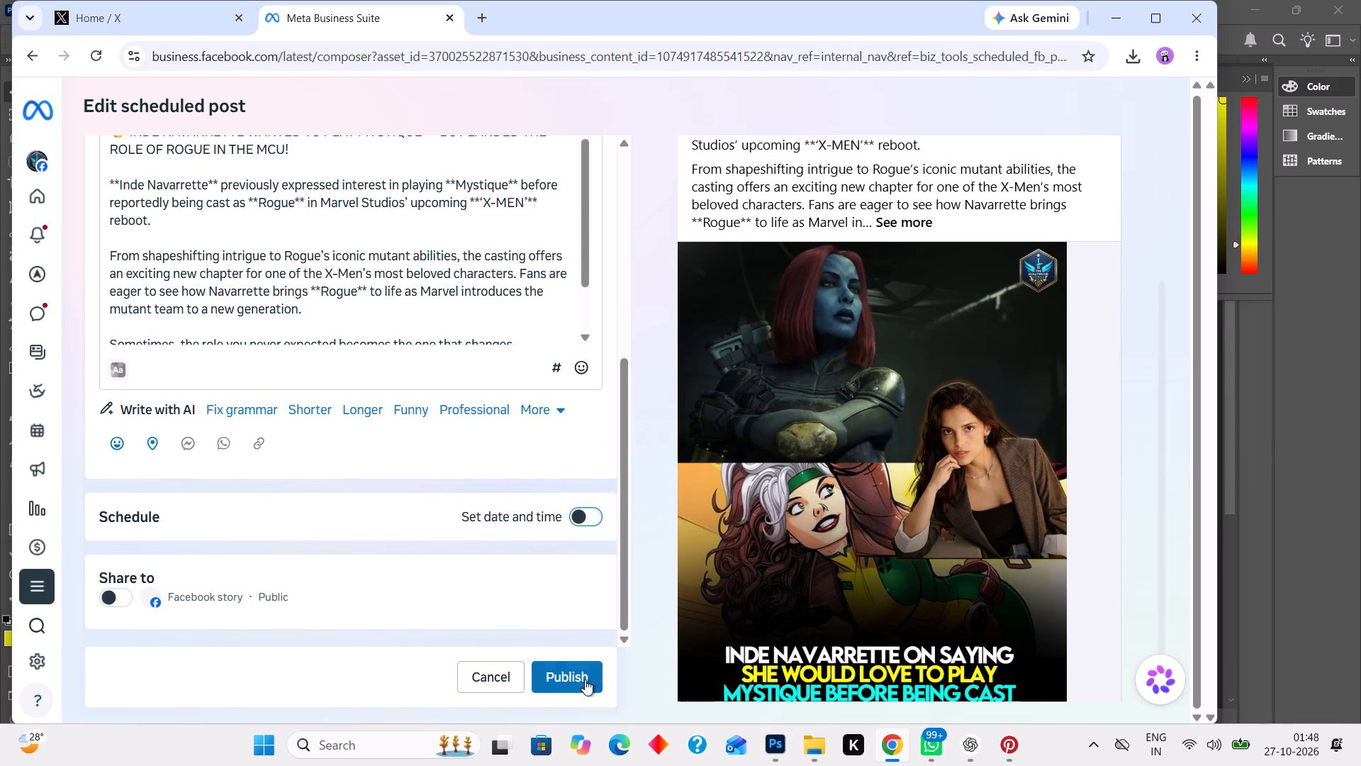
pyautogui.click(564, 674)
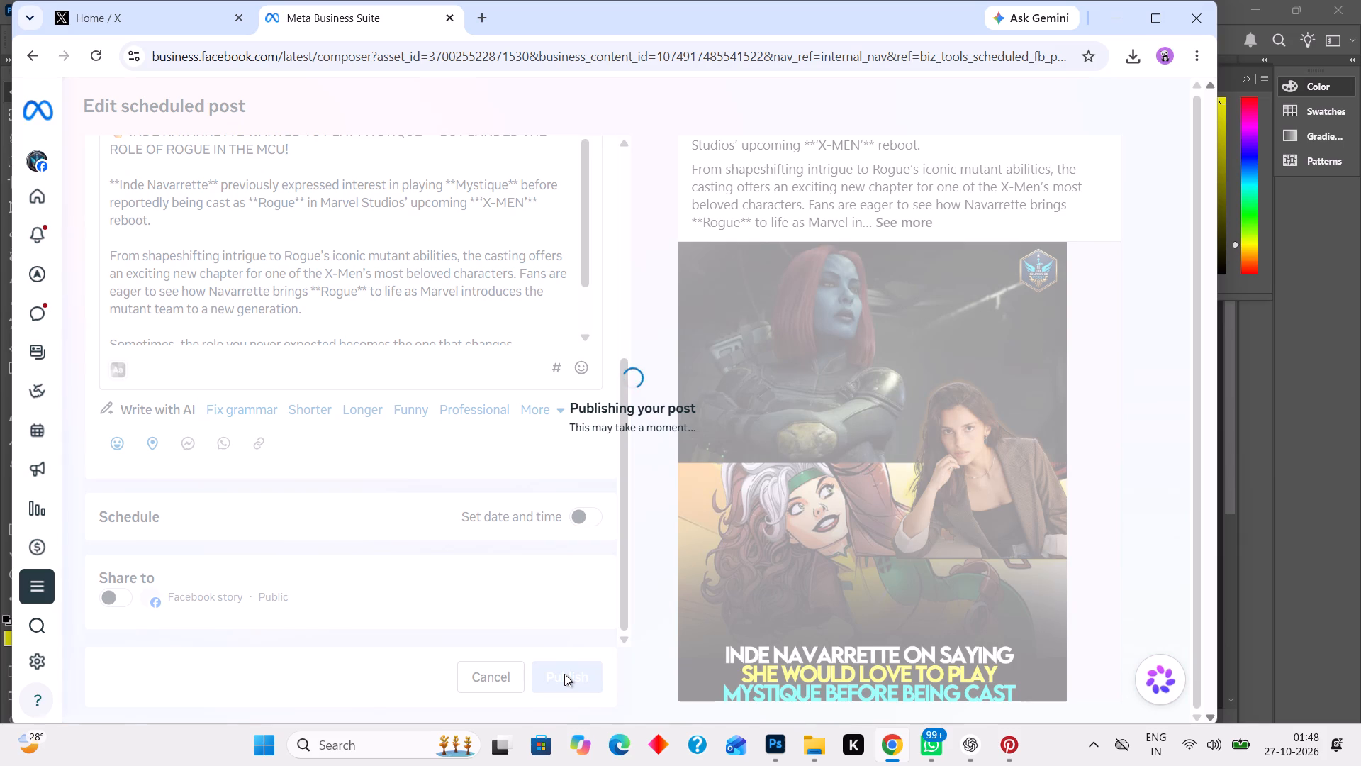